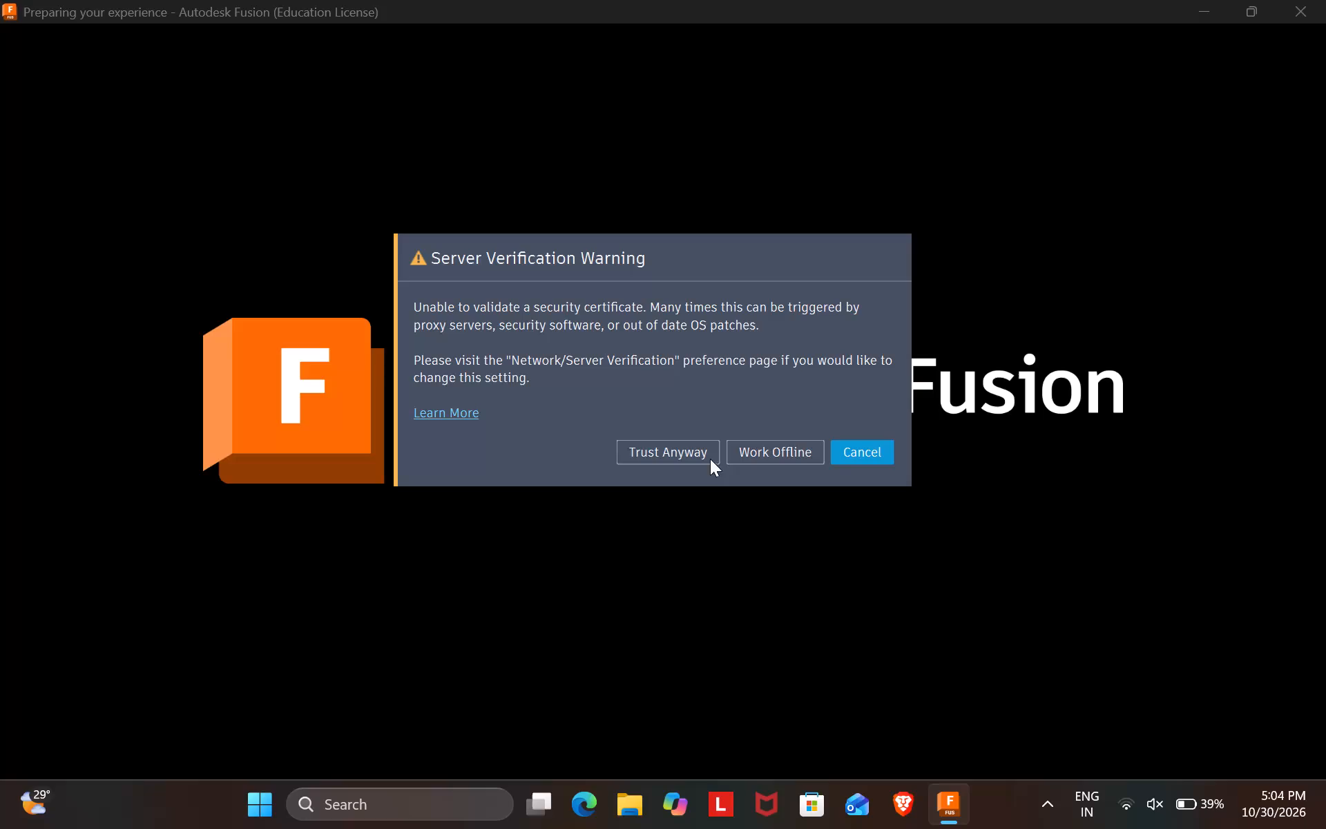
Trust the server despite the security certificate warning so that startup continues online.
click(681, 452)
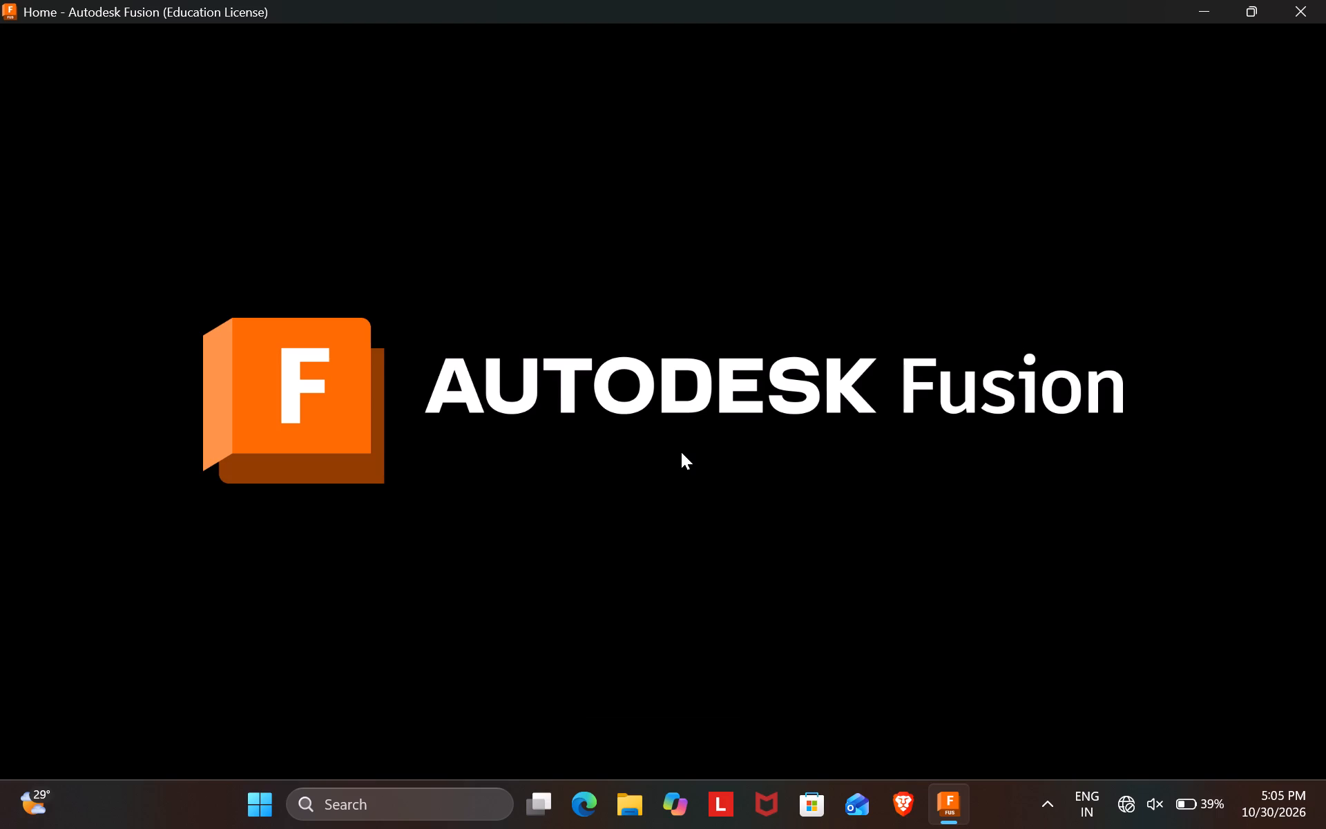
Close the Autodesk Fusion window stuck on its splash screen and relaunch Autodesk Fusion from the desktop.
click(1293, 3)
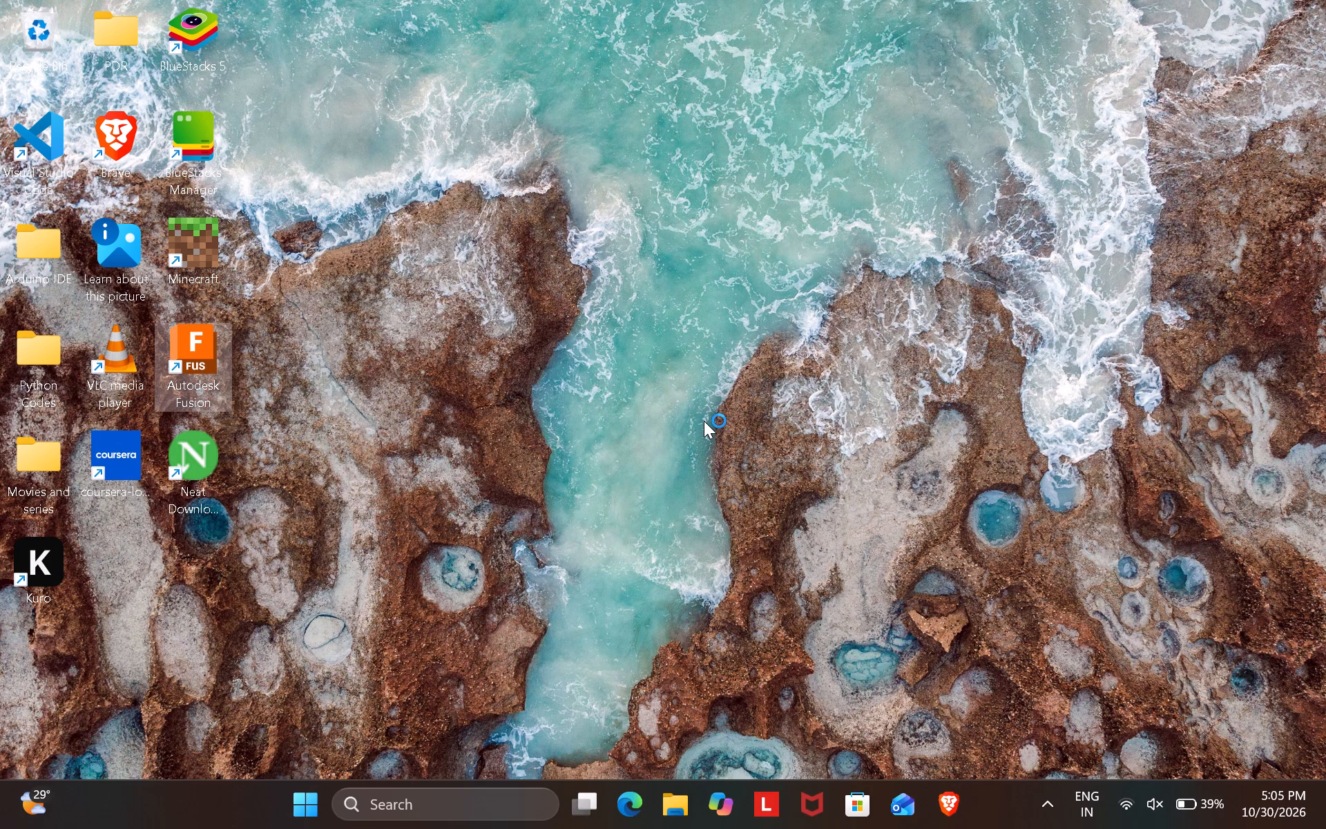
double_click(200, 357)
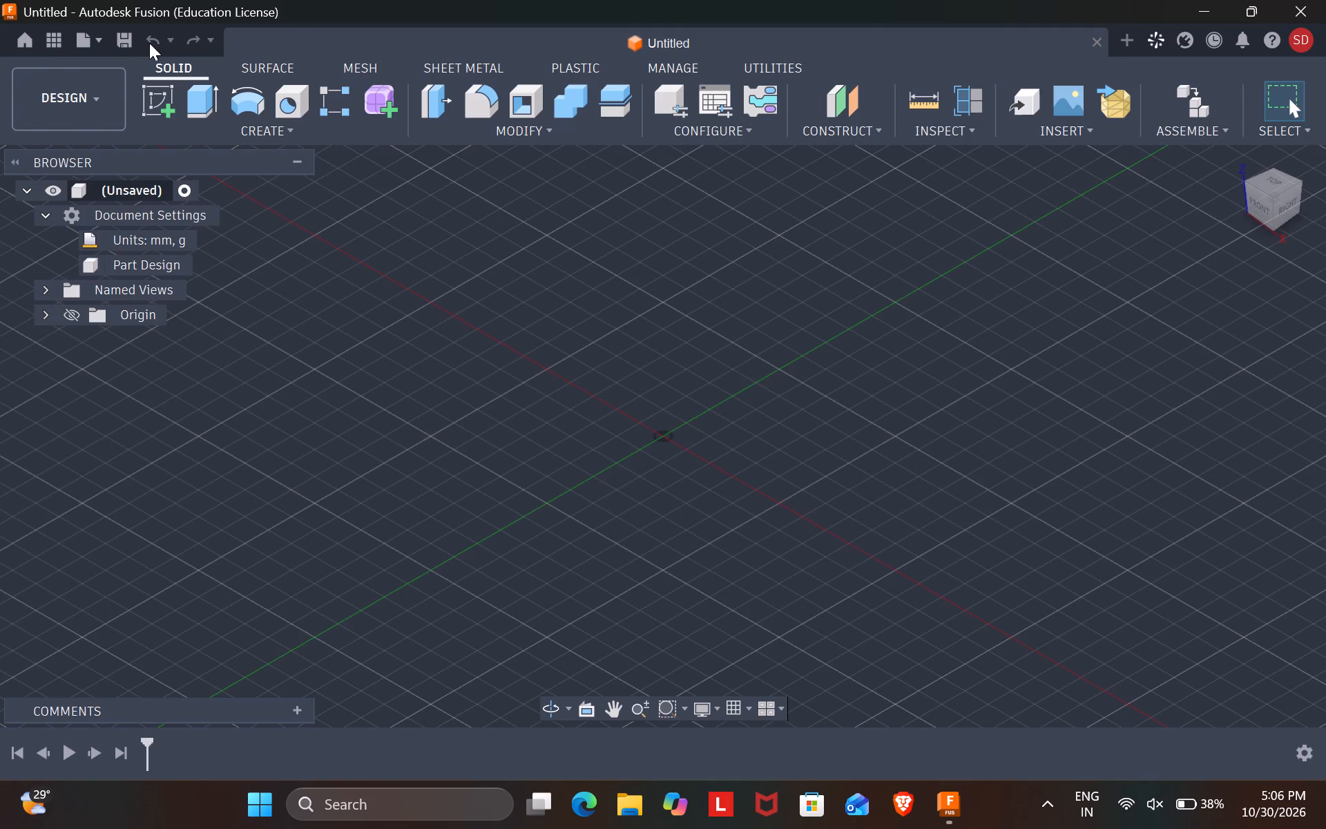
Open the existing design "assembly hackathon" from the Default Project.
click(99, 37)
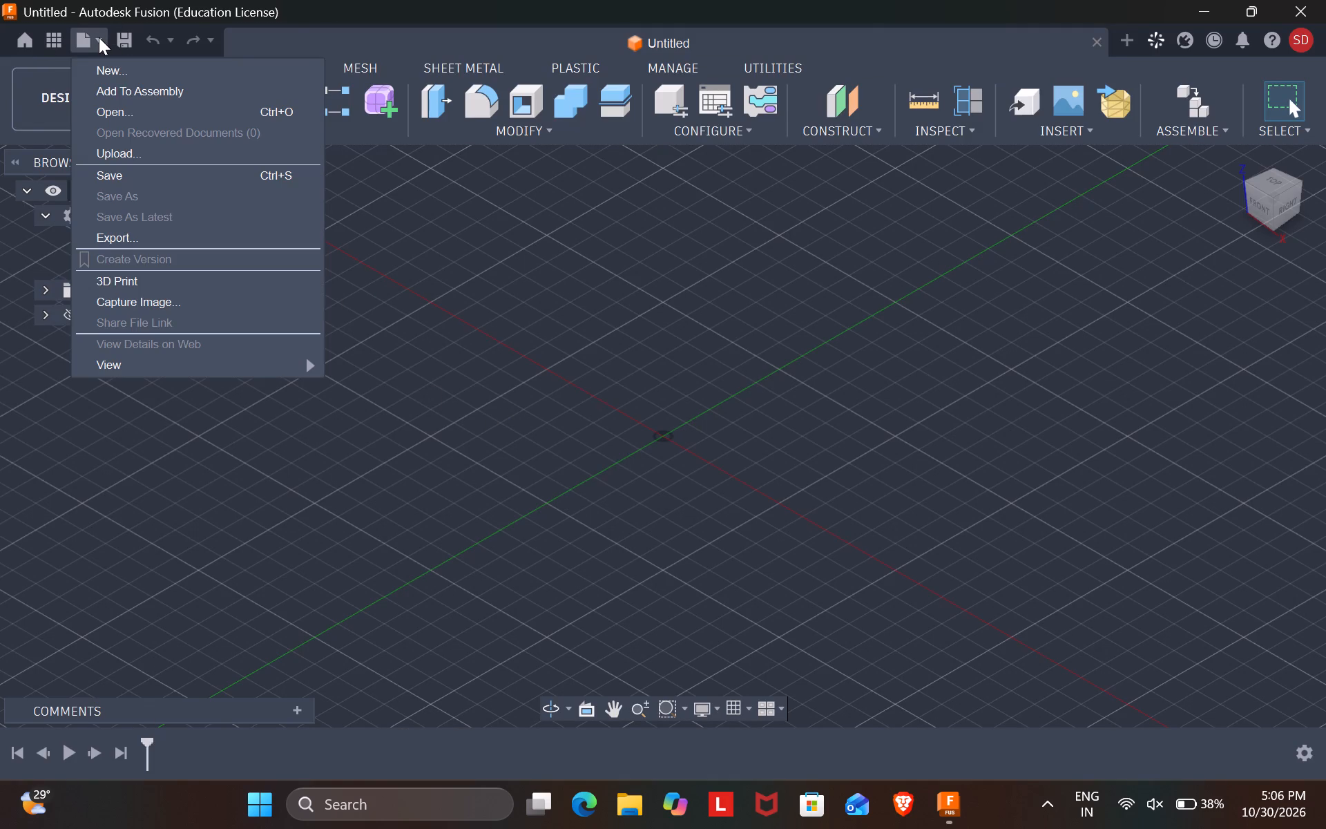
click(115, 109)
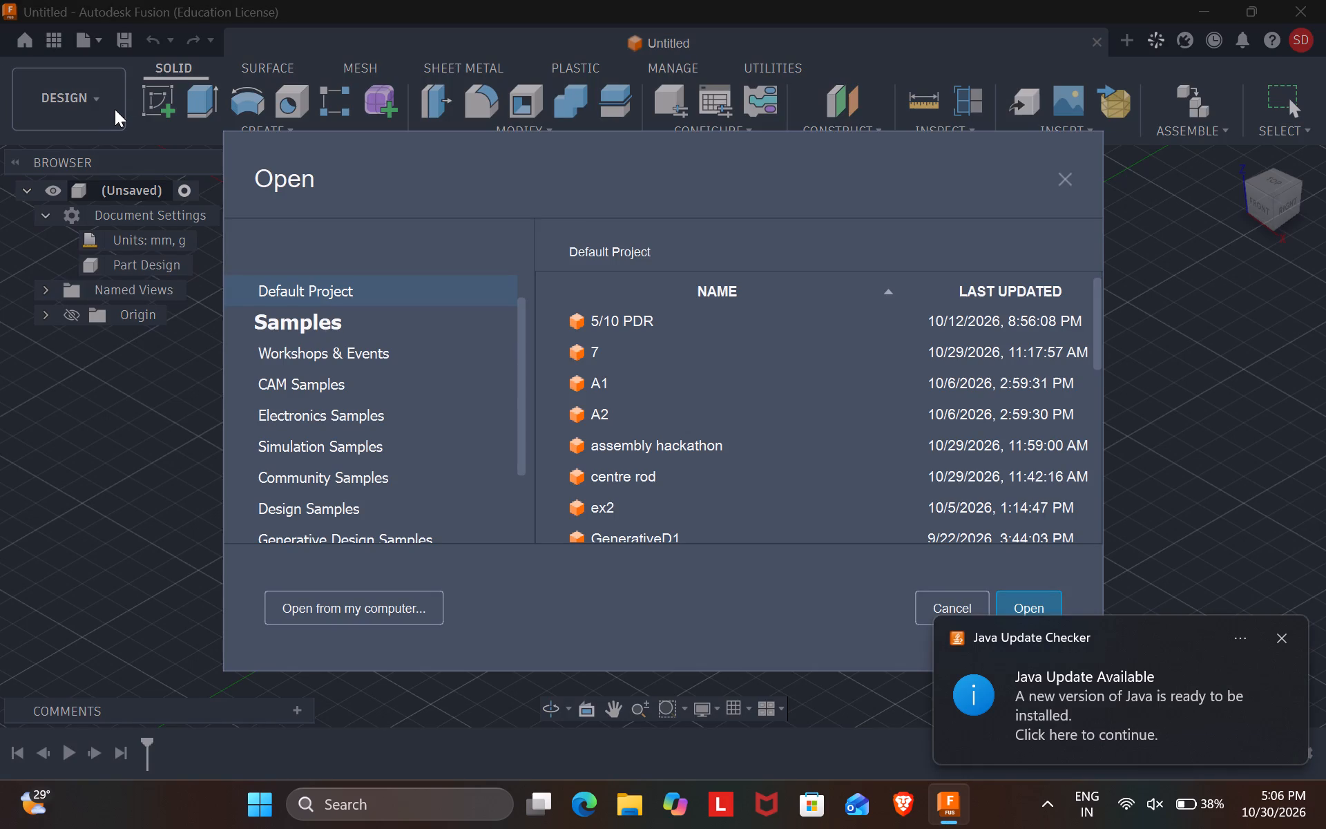
click(681, 445)
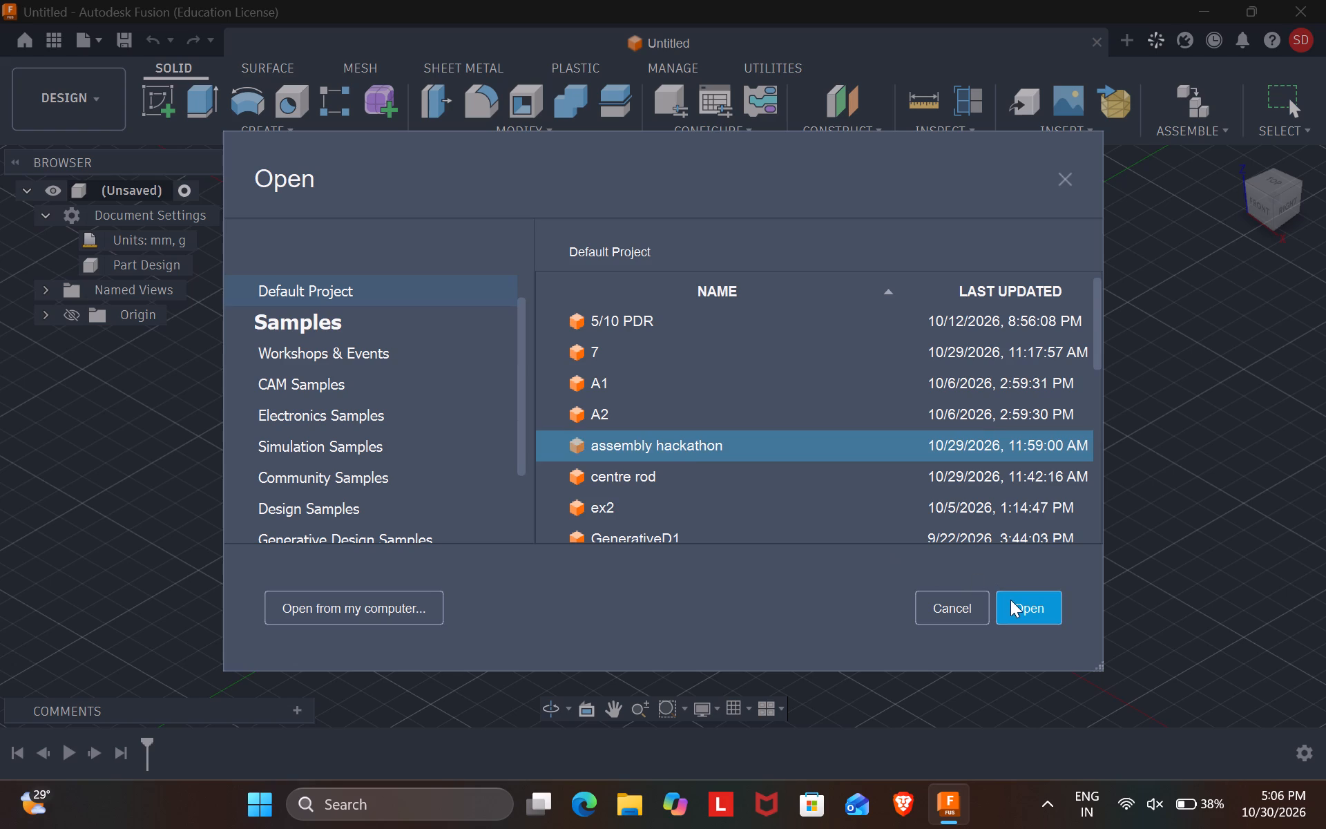
click(1012, 600)
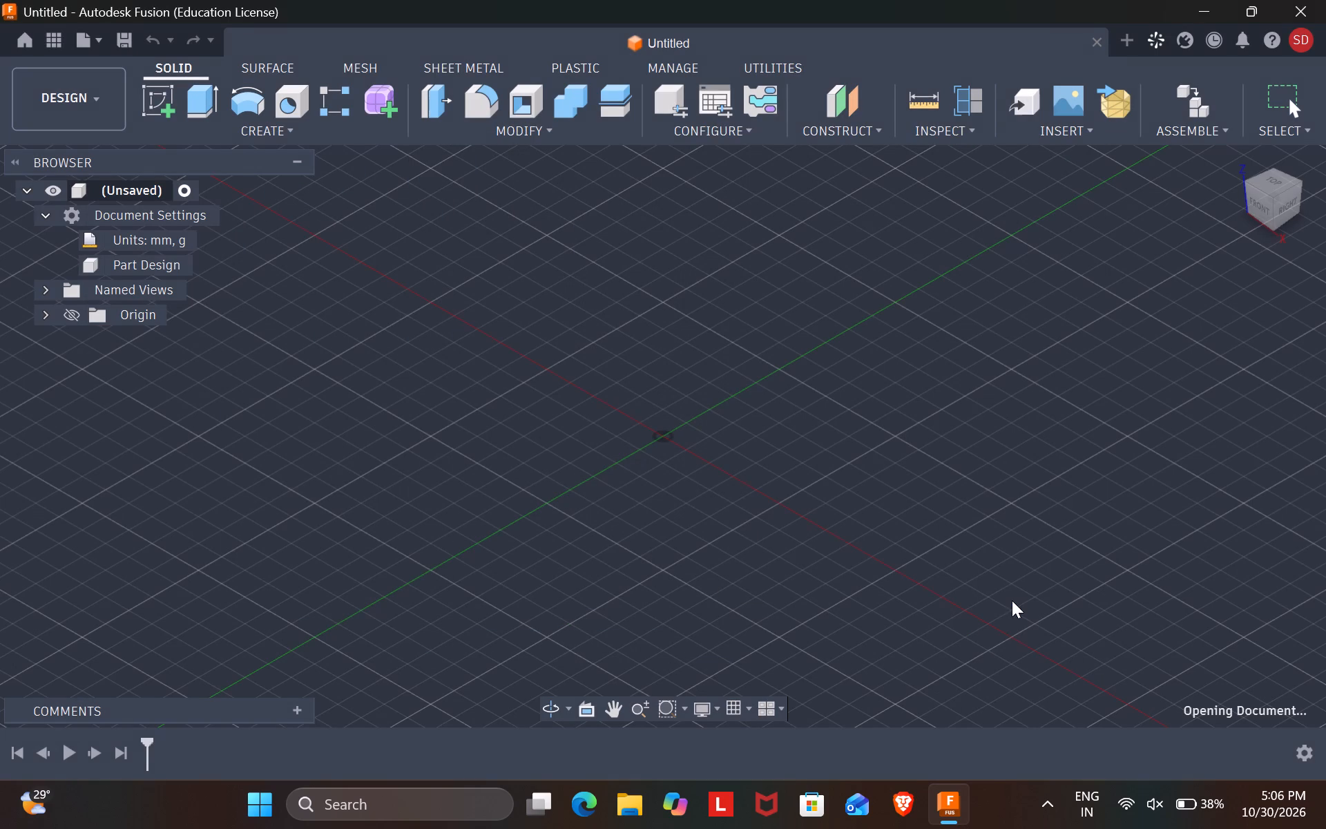
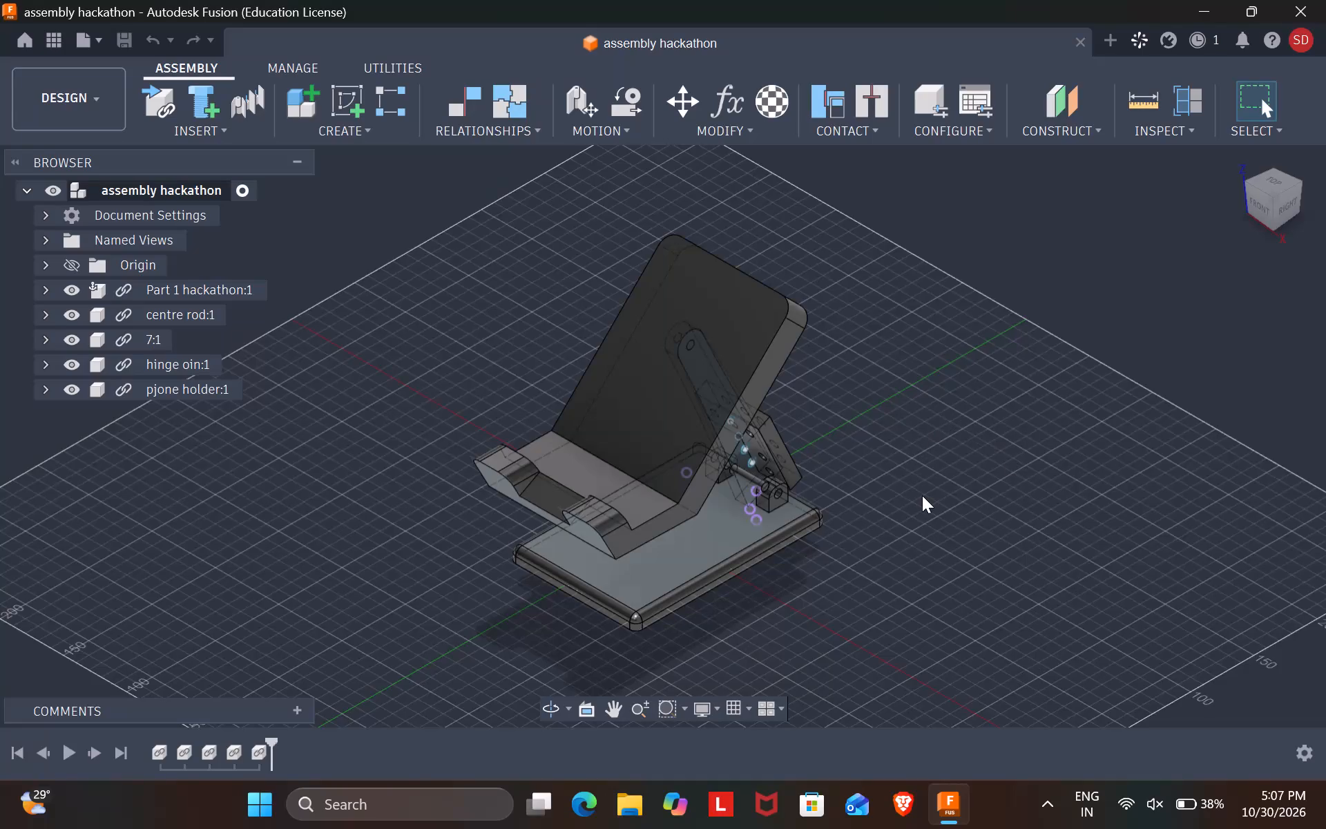
Capture a rectangular screenshot of the whole phone holder assembly in the viewport with the Snipping Tool.
key(shift+super+s)
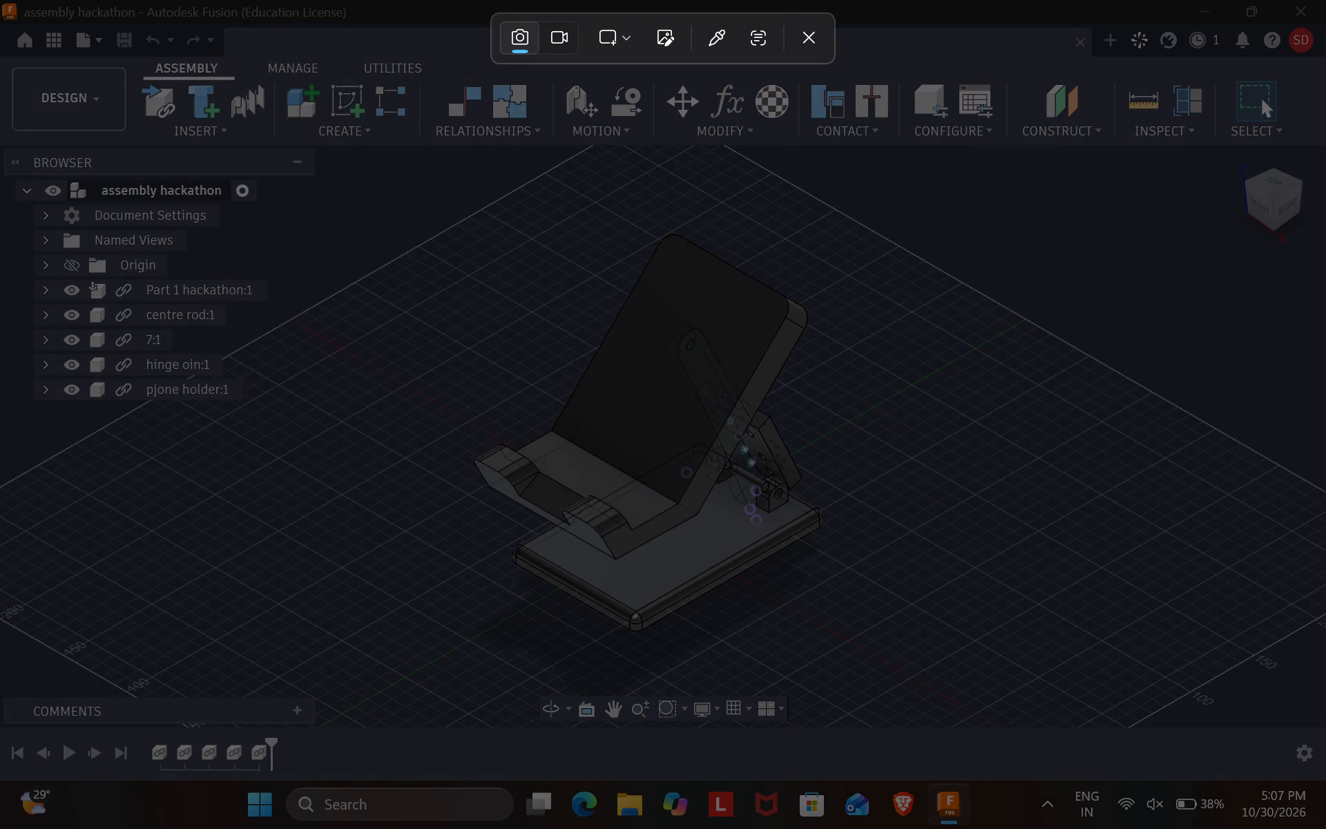
drag(443, 220, 878, 622)
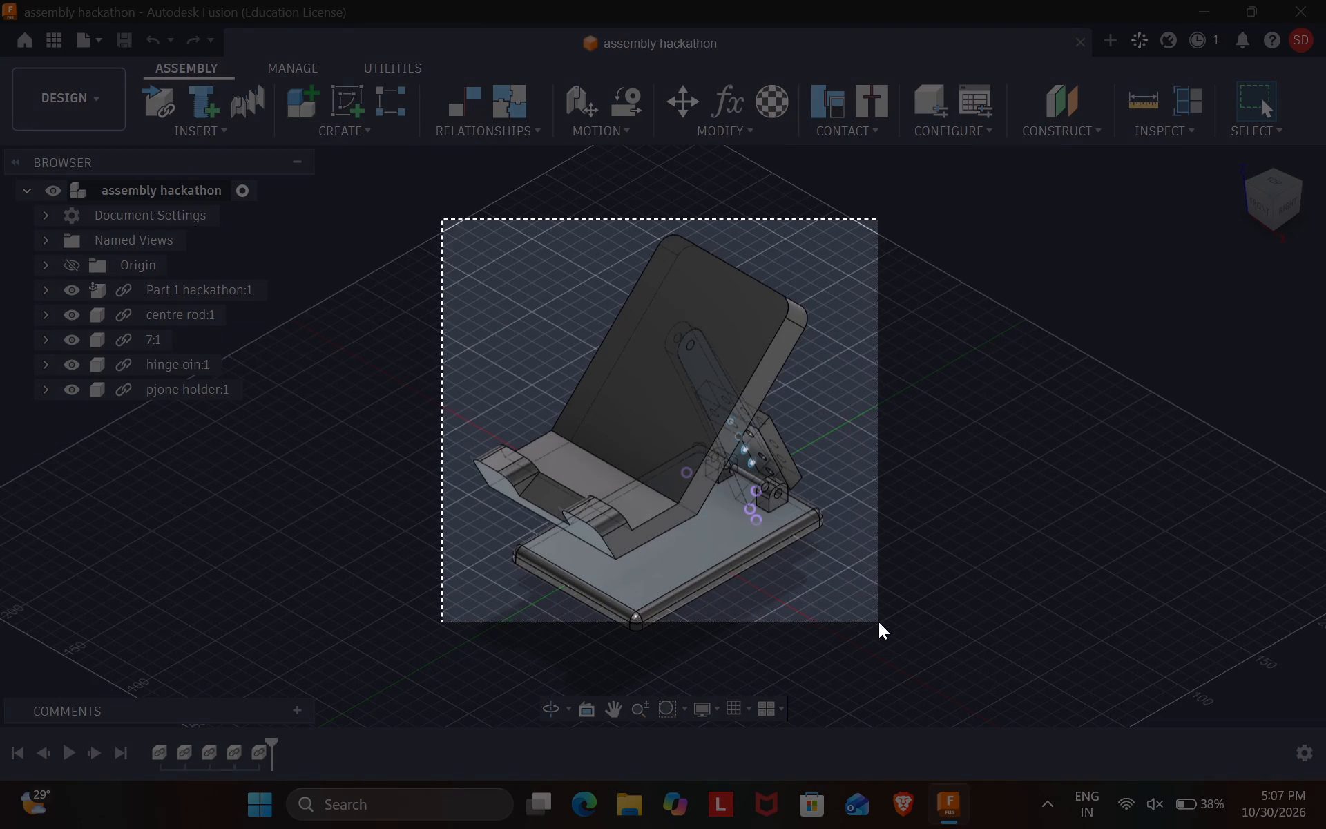
drag(878, 622, 892, 671)
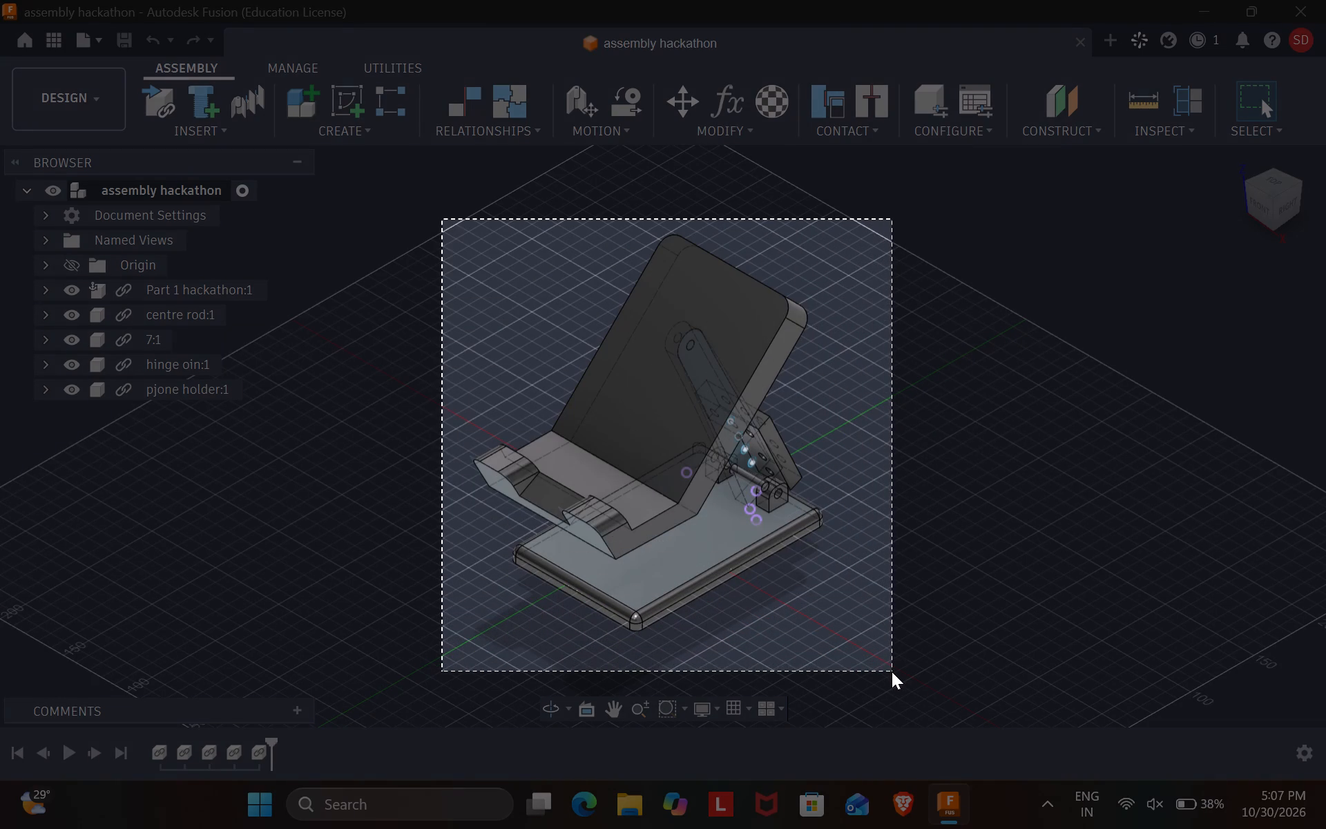
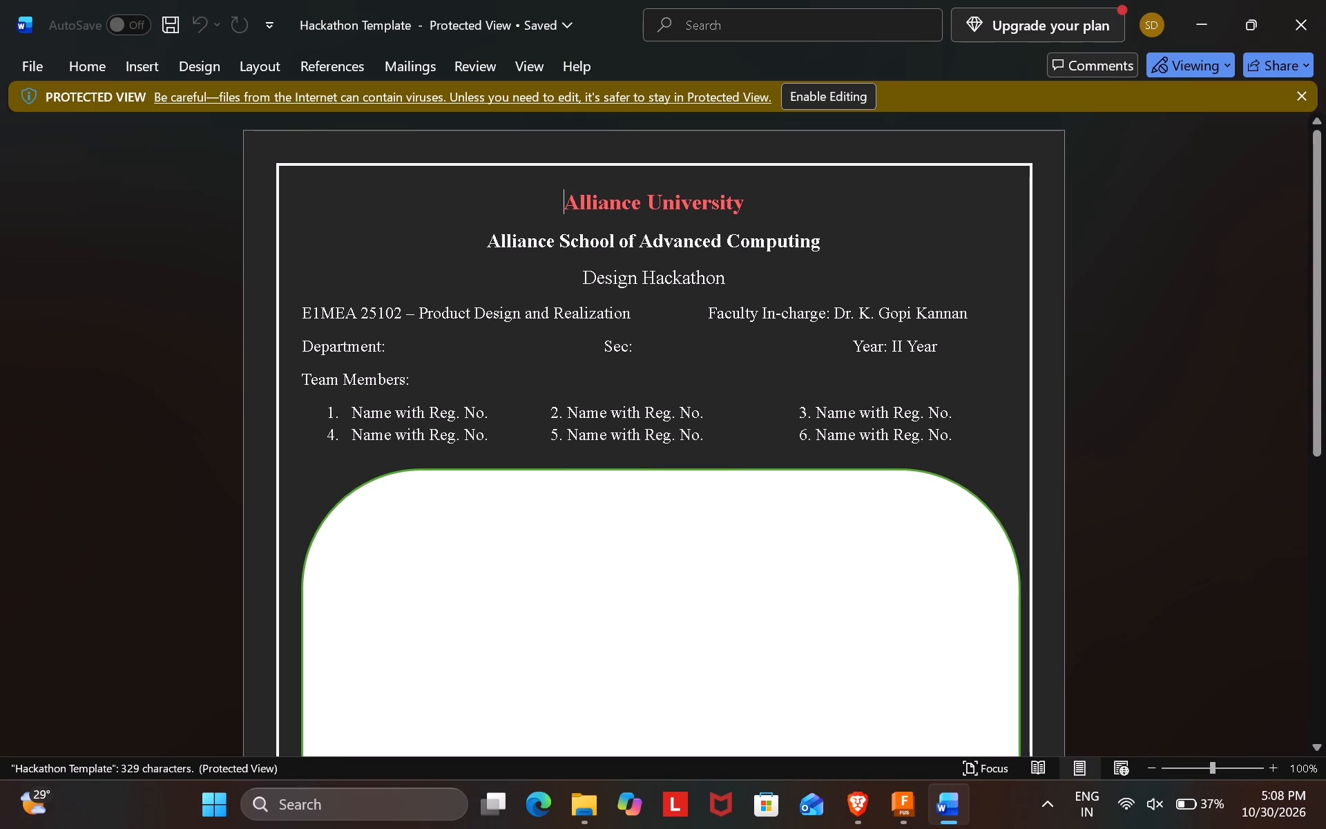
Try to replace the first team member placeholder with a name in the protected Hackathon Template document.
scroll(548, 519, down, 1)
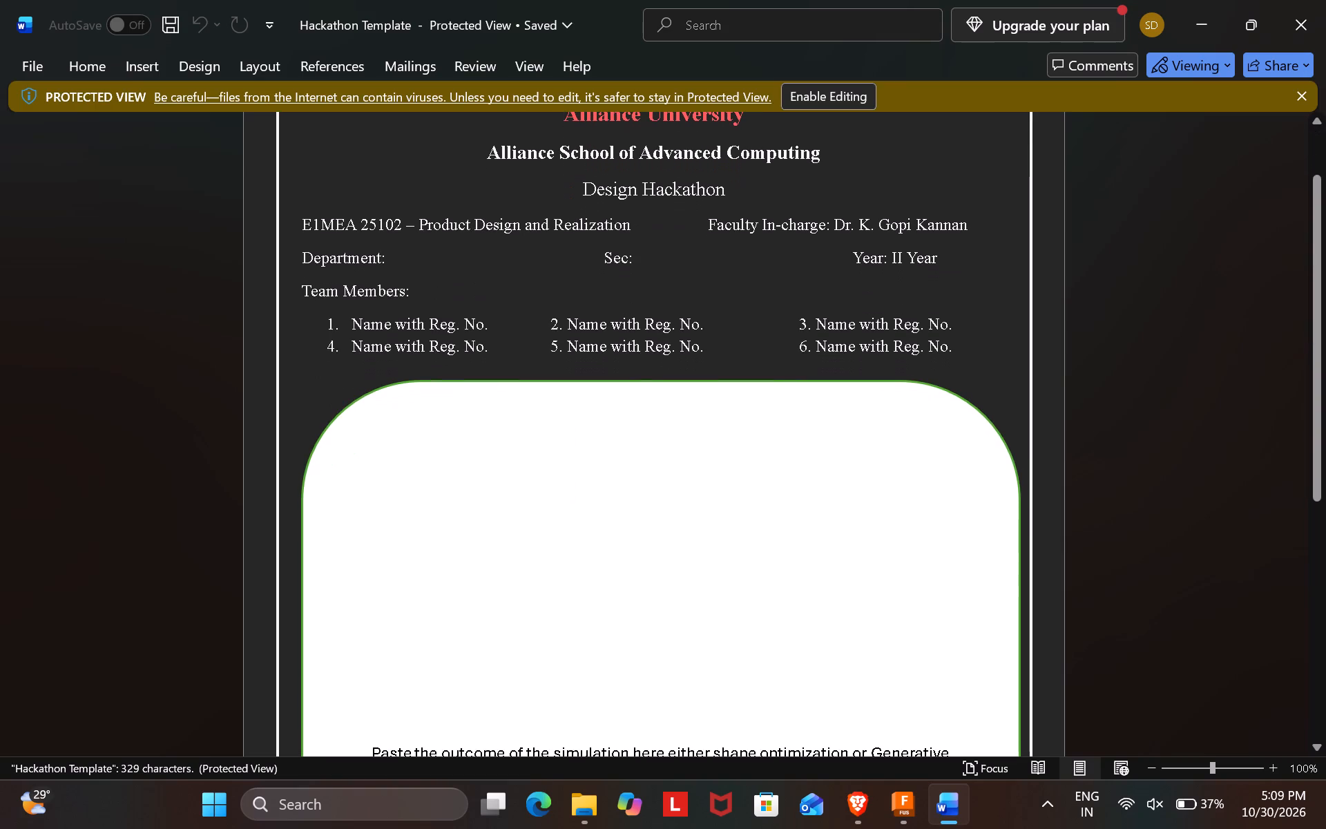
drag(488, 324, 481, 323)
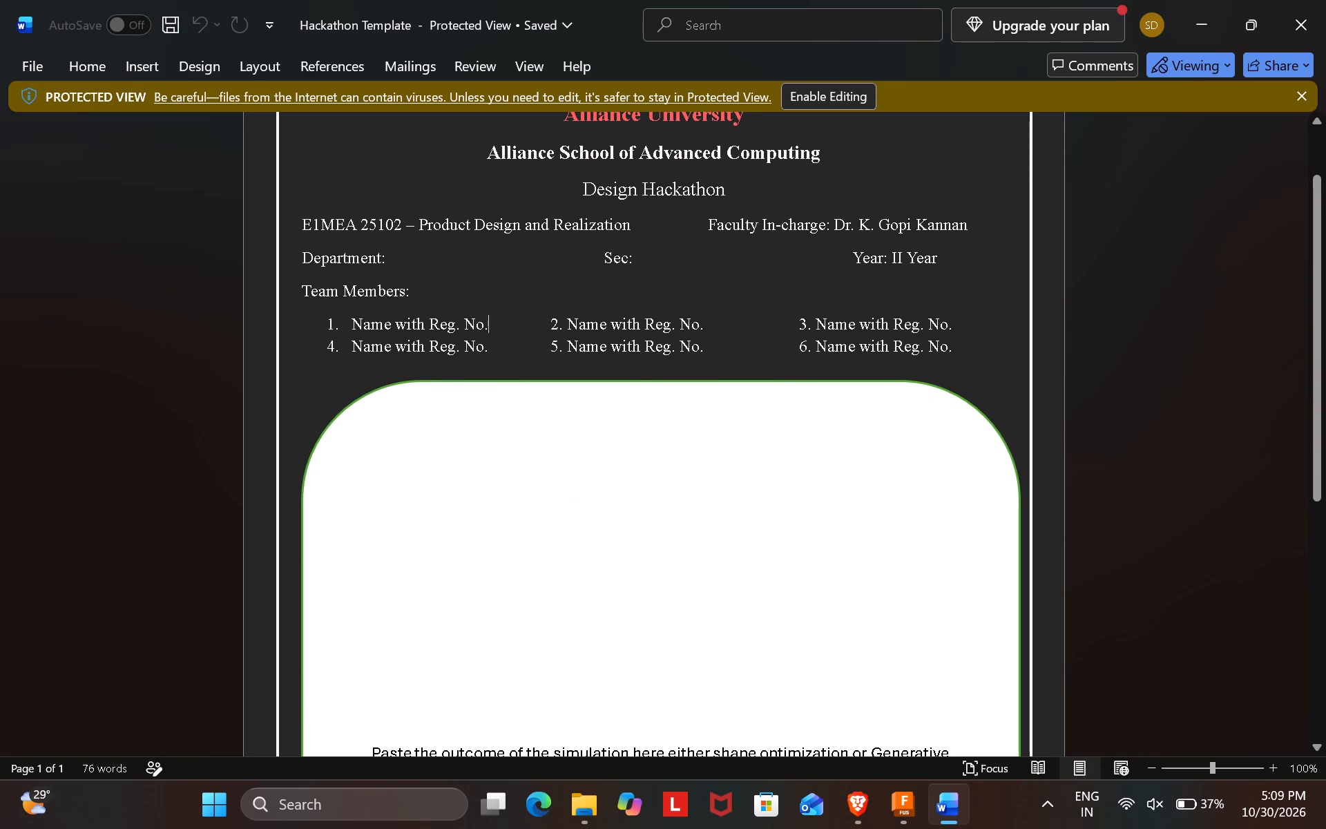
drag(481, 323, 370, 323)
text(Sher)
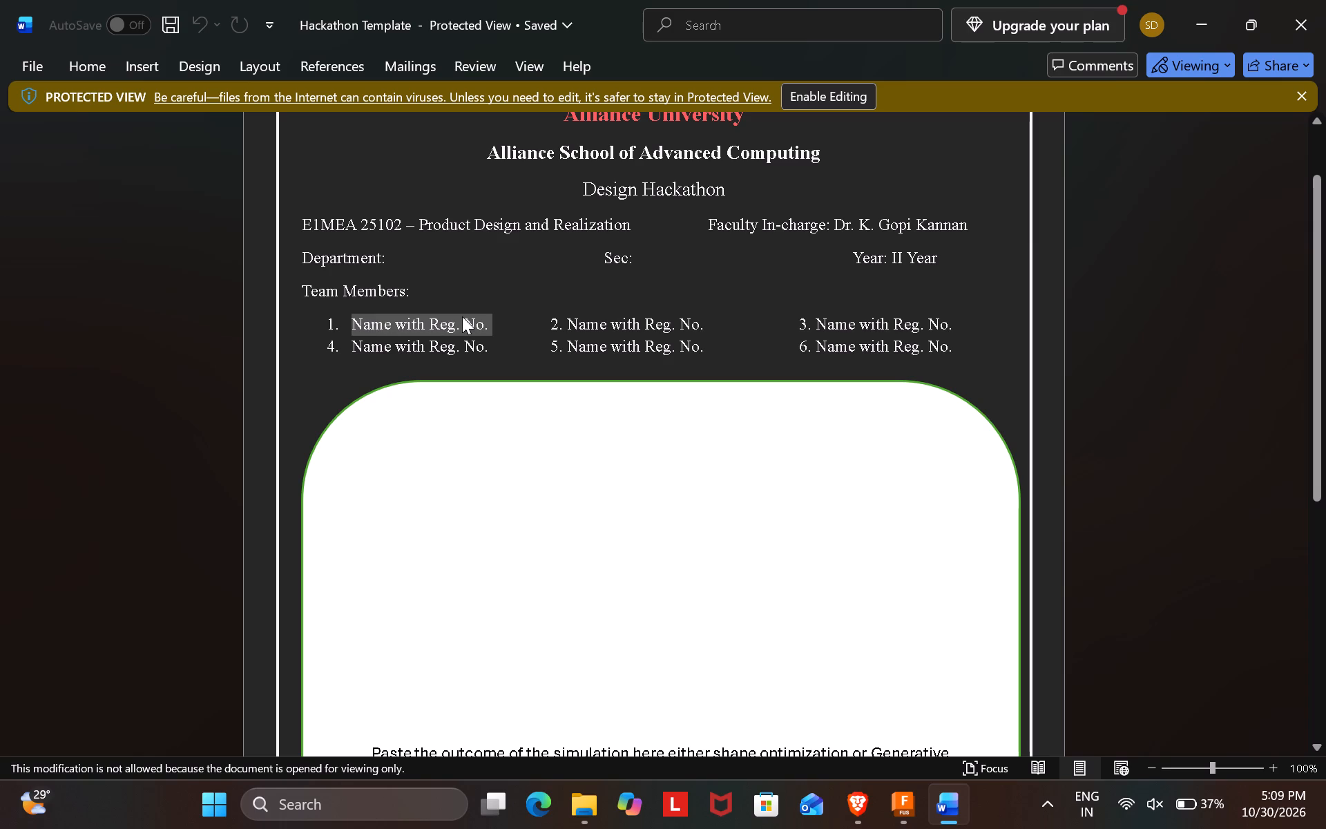
Enable editing of the Hackathon Template document.
click(849, 97)
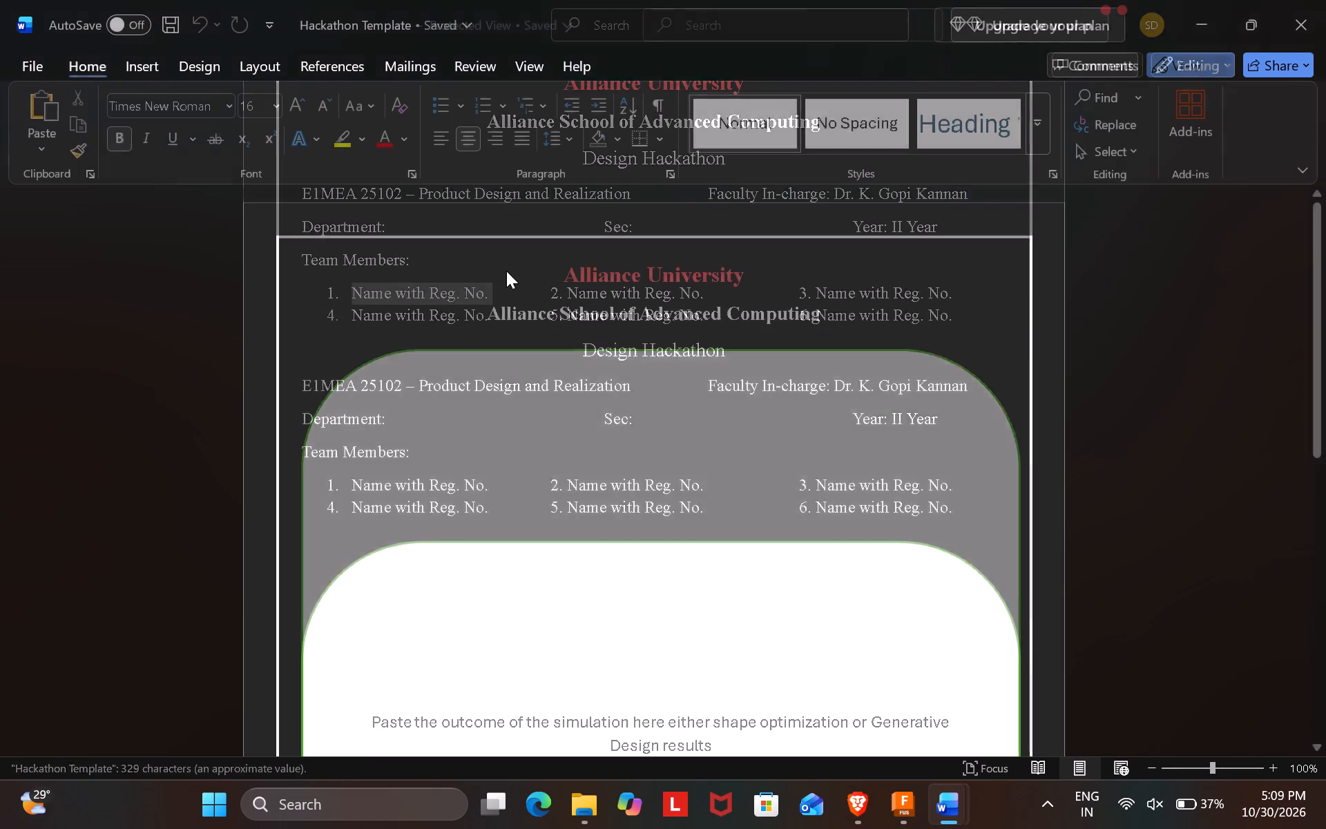
Replace the first "Name with Reg. No." placeholder with the first member's name, a hyphen and the registration number.
drag(491, 480, 390, 488)
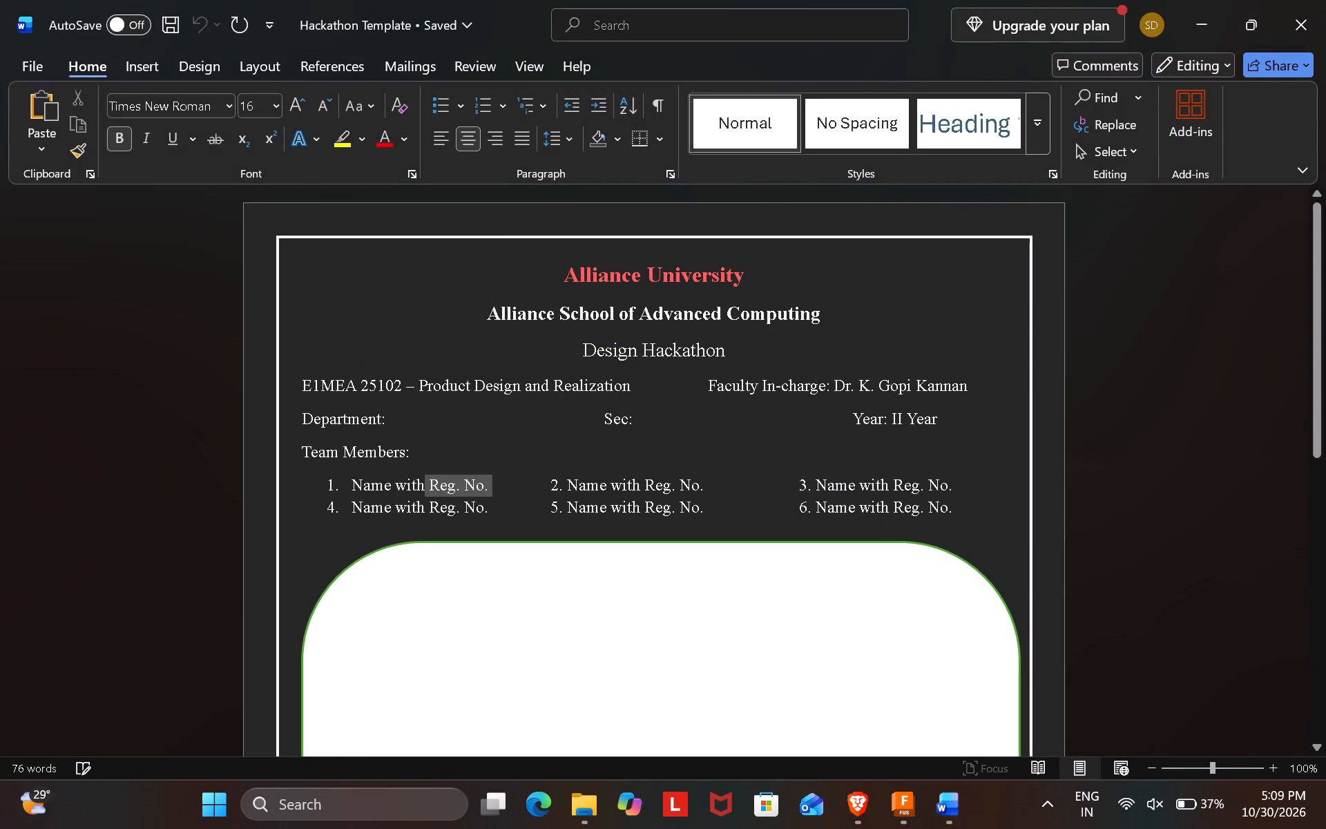
drag(390, 488, 372, 486)
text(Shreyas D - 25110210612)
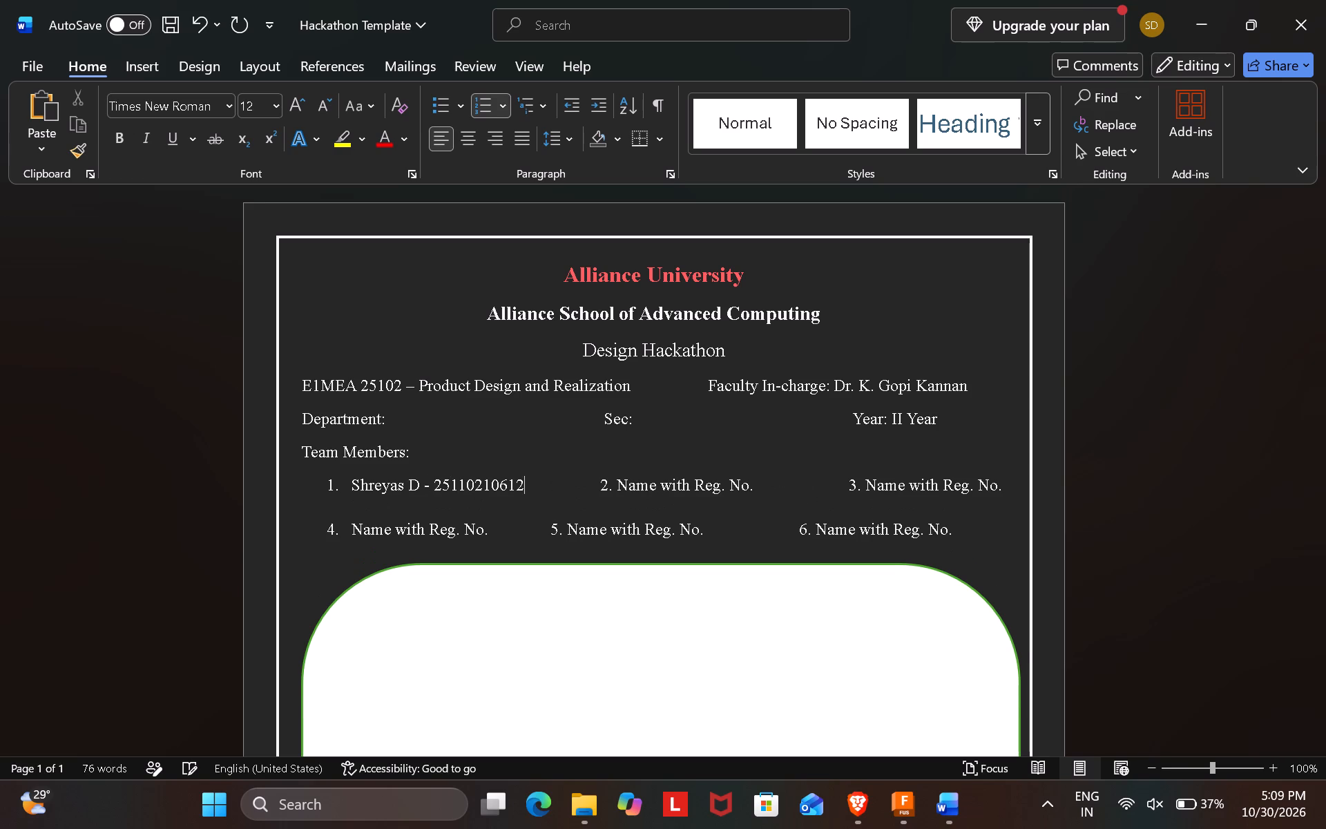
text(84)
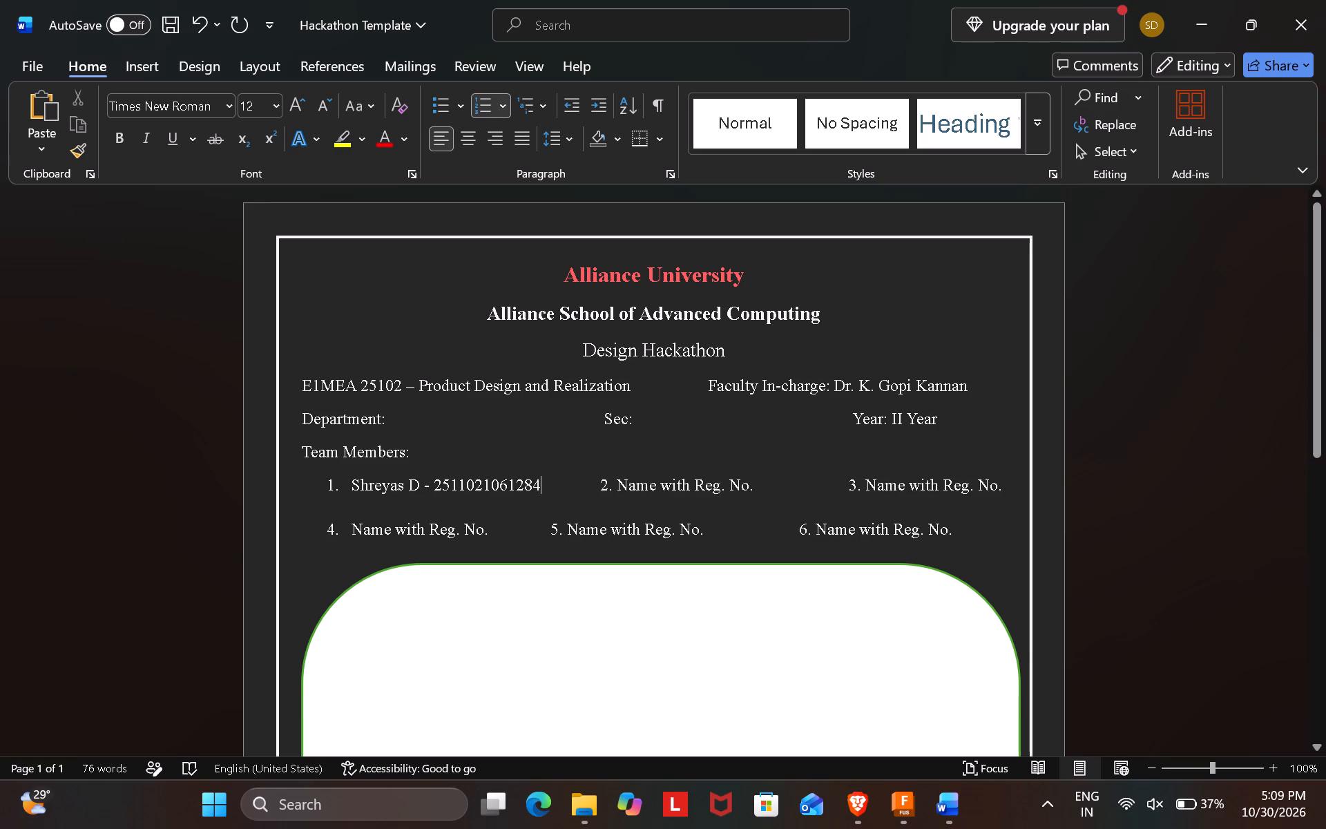
Copy the leading digits of the first member's registration number with a temporary 0 added at their end, and remove that extra 0.
drag(506, 483, 449, 477)
drag(449, 477, 451, 479)
click(504, 486)
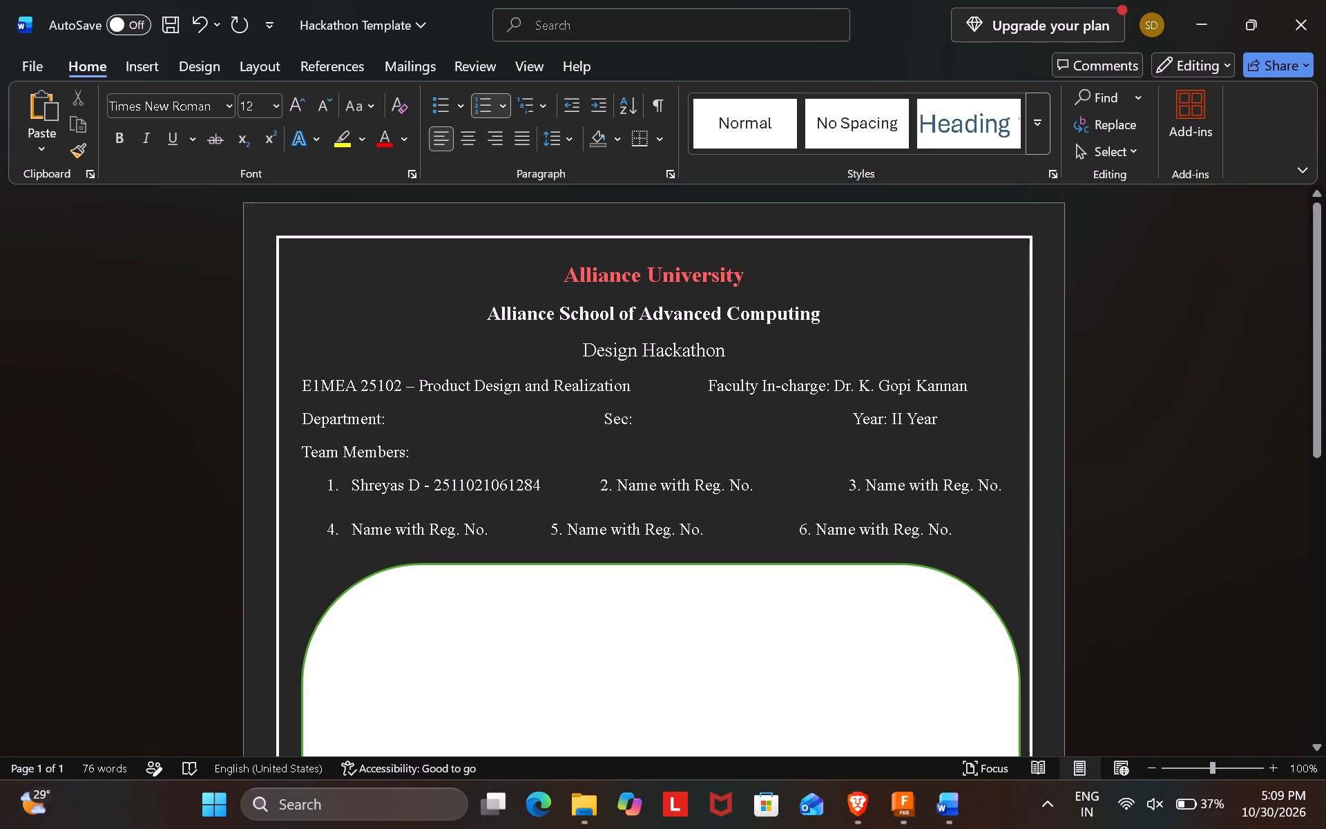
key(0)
key(ctrl+shift+Left)
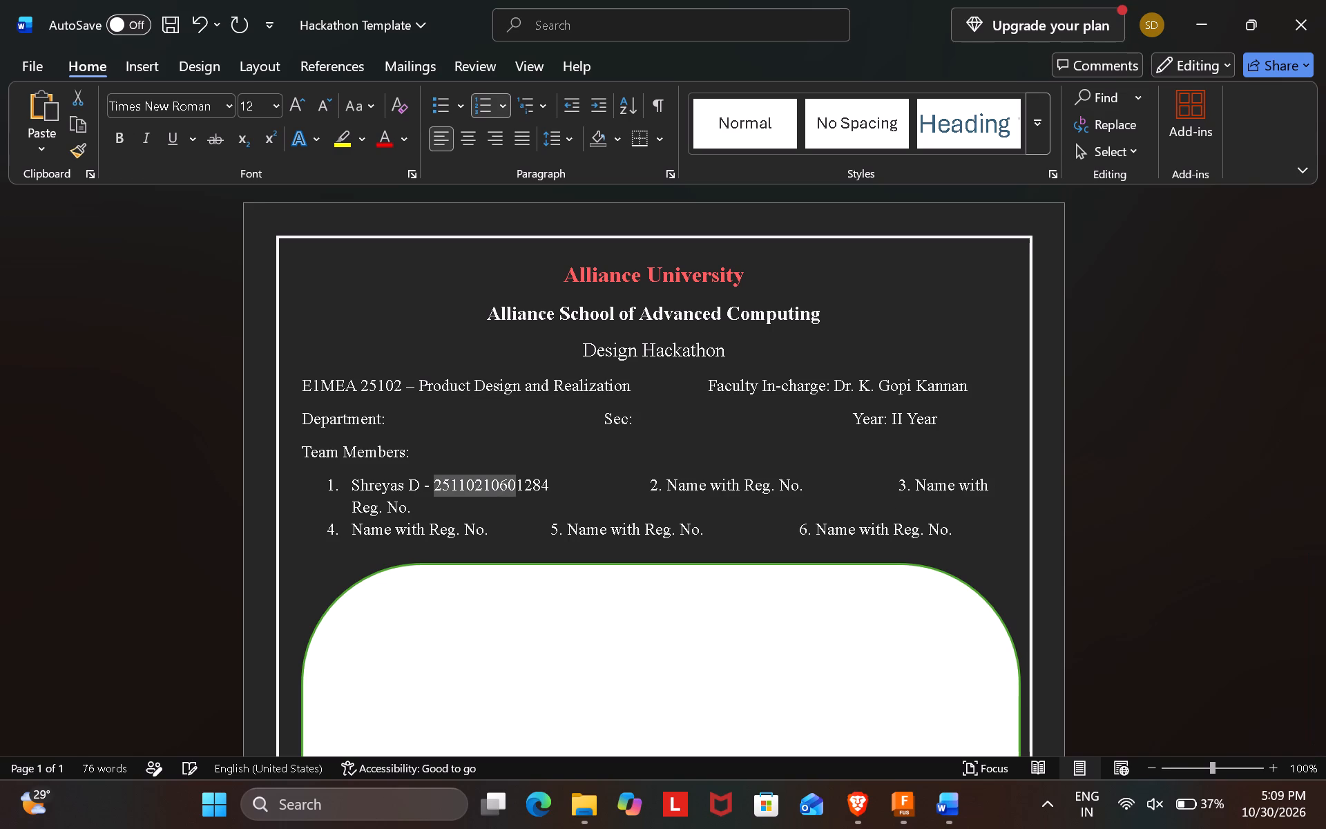
key(ctrl+c)
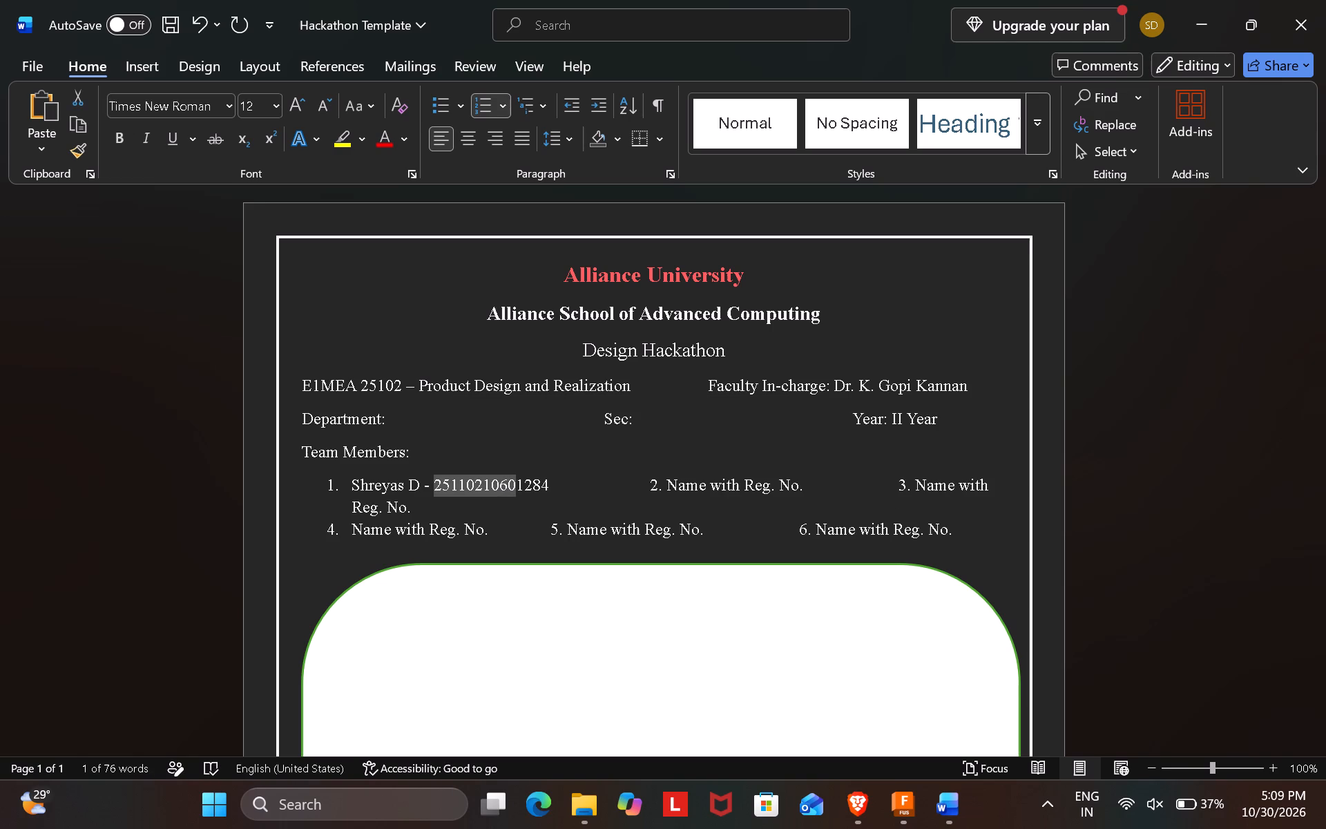
key(Right)
key(BackSpace)
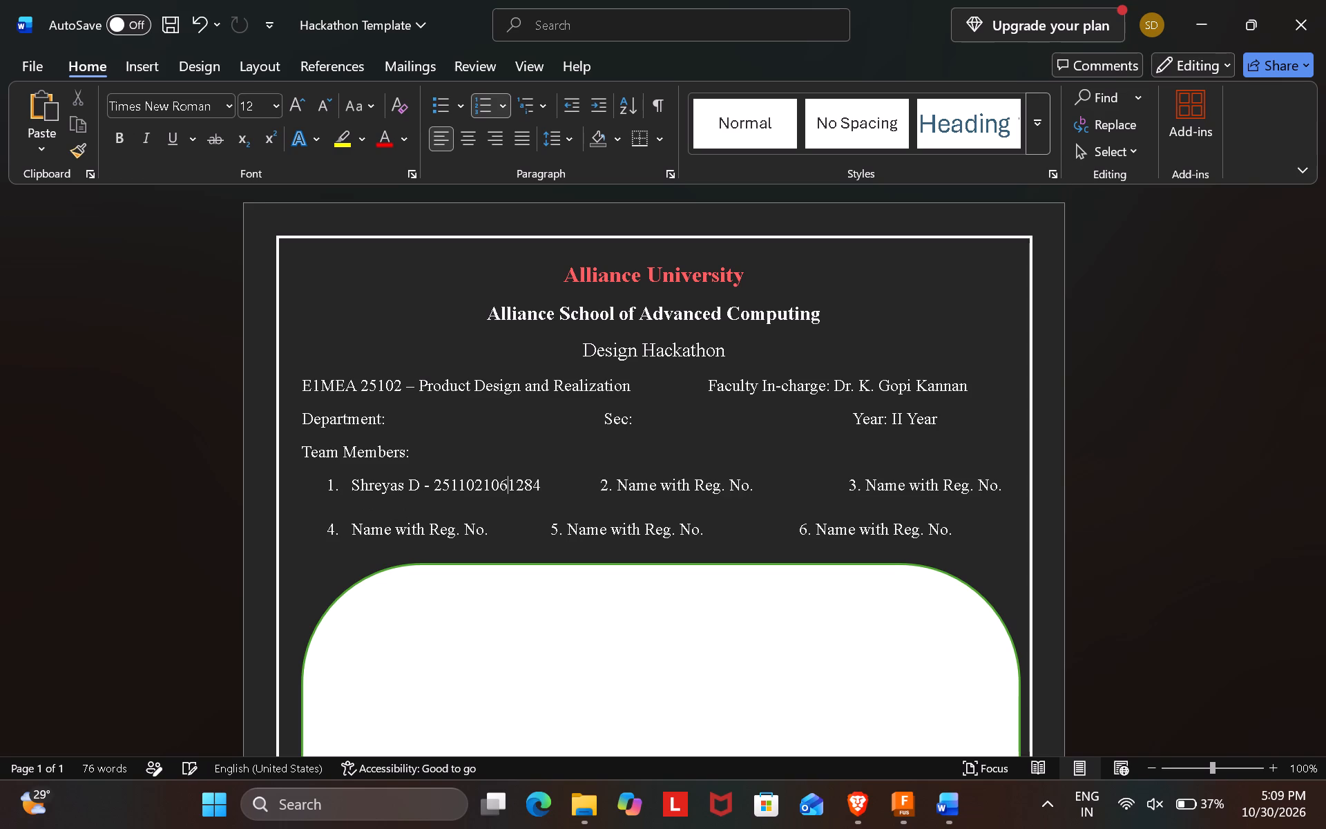
Replace the second member's placeholder with the name and registration number, pasting the copied leading digits and adding the final ones.
drag(757, 486, 669, 480)
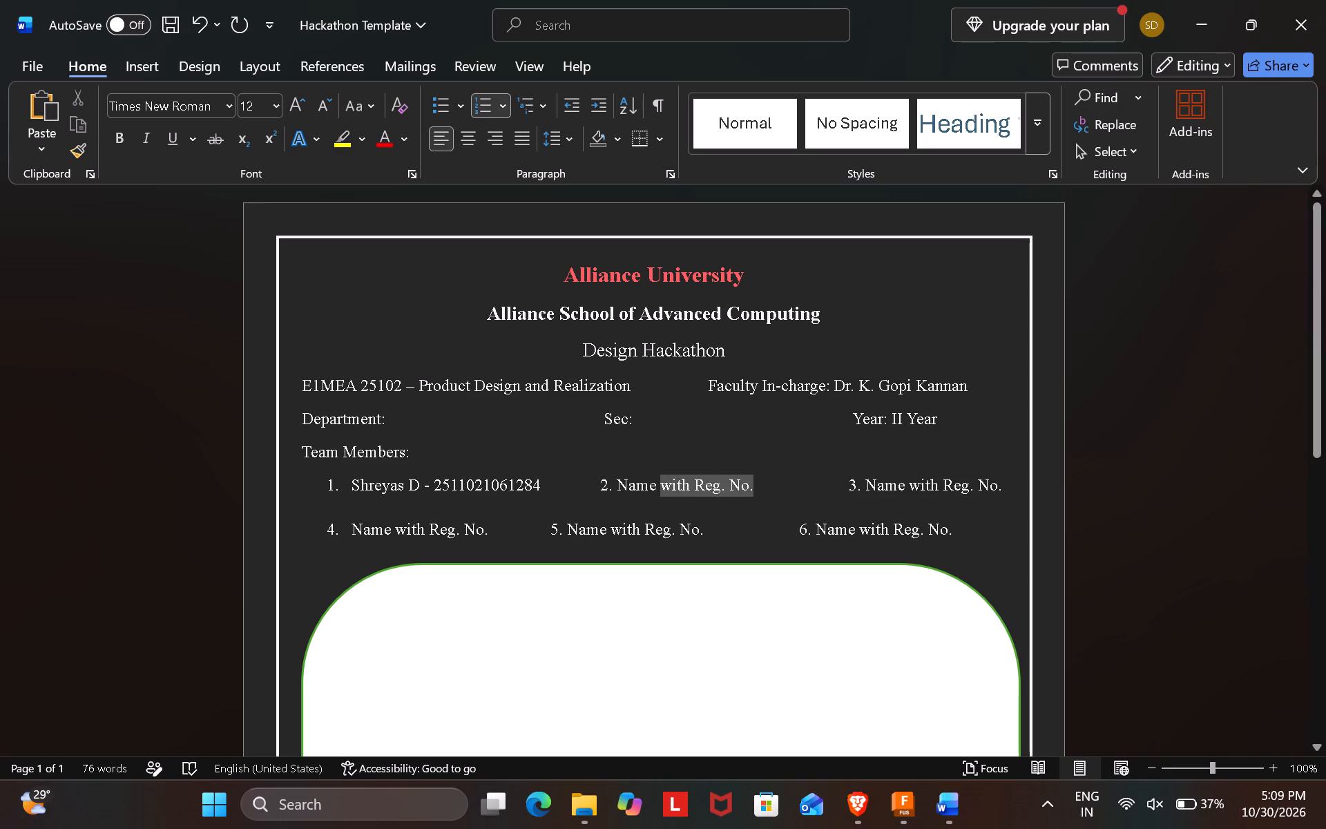
drag(669, 480, 638, 482)
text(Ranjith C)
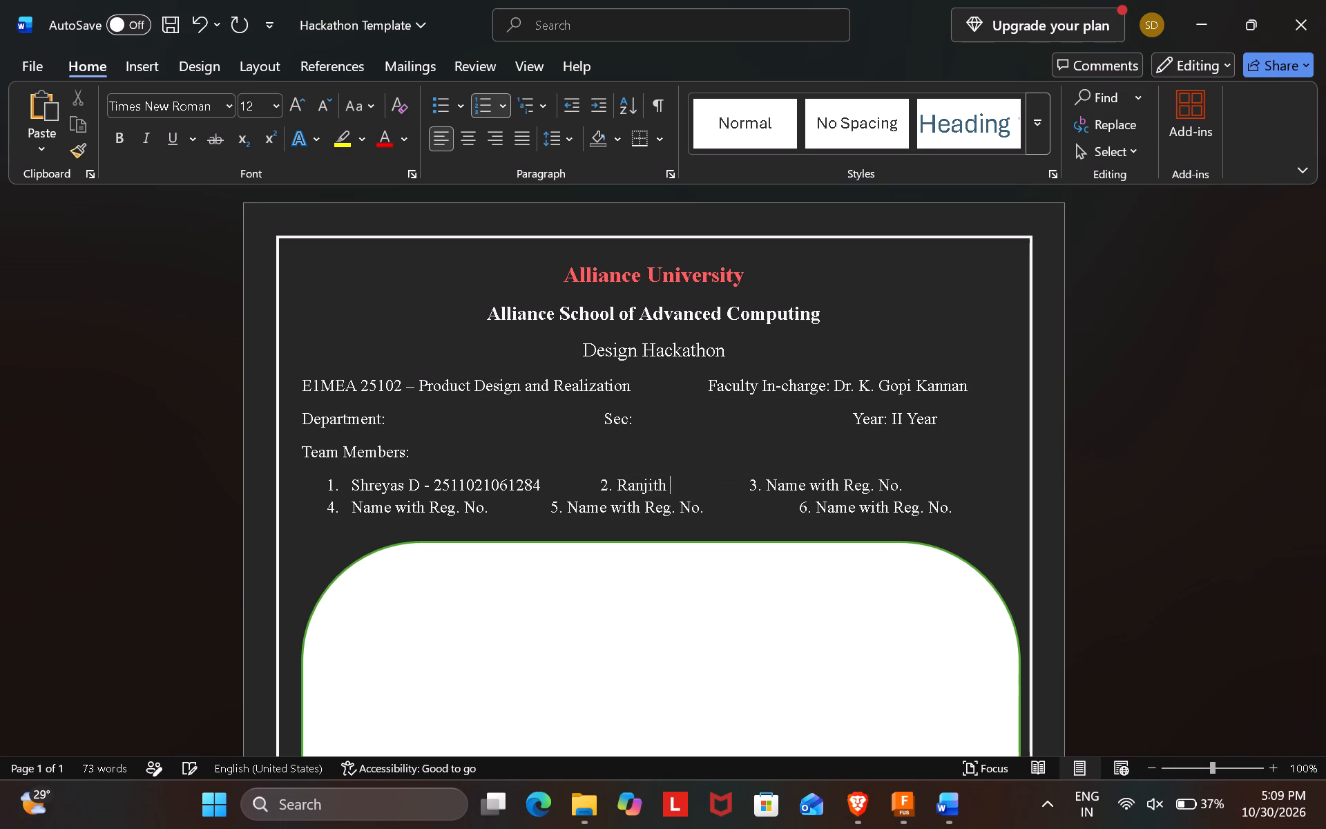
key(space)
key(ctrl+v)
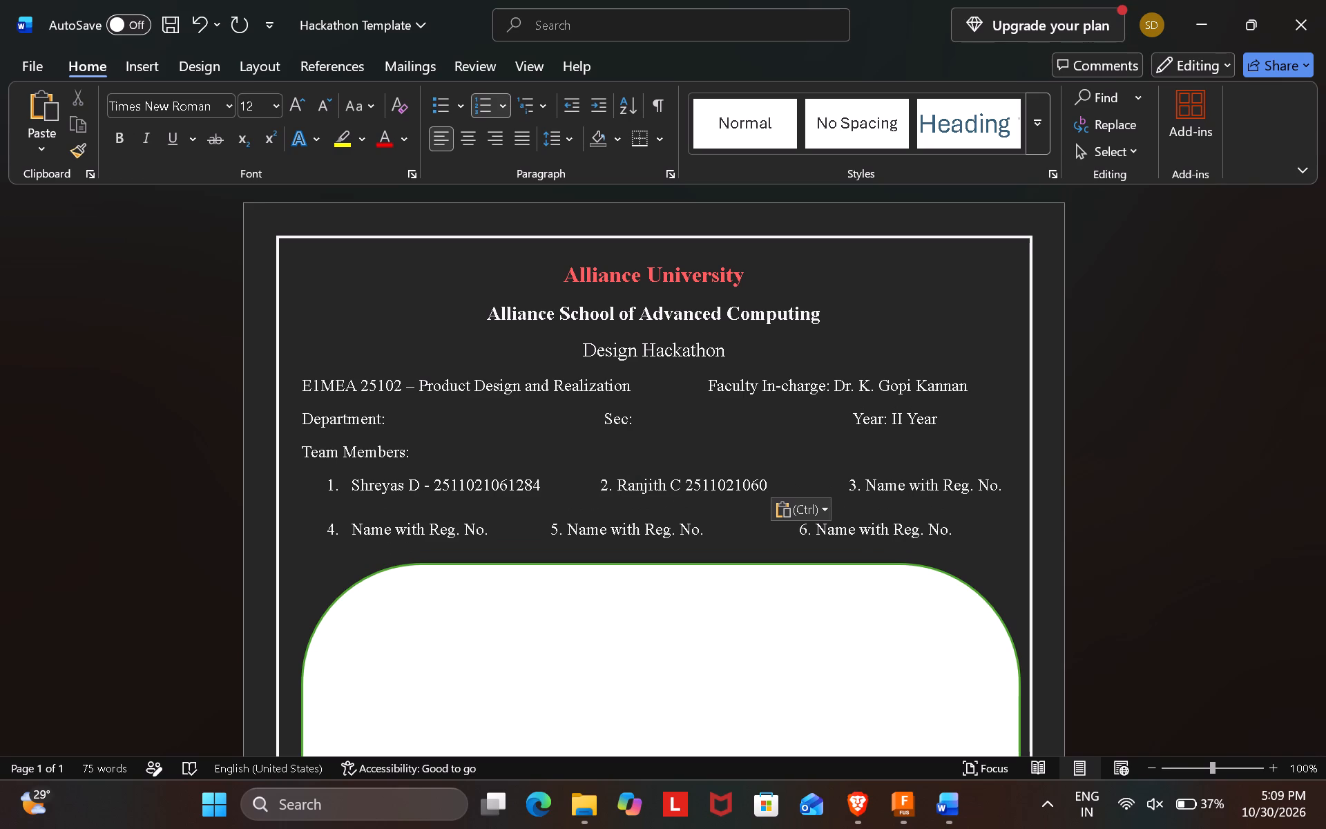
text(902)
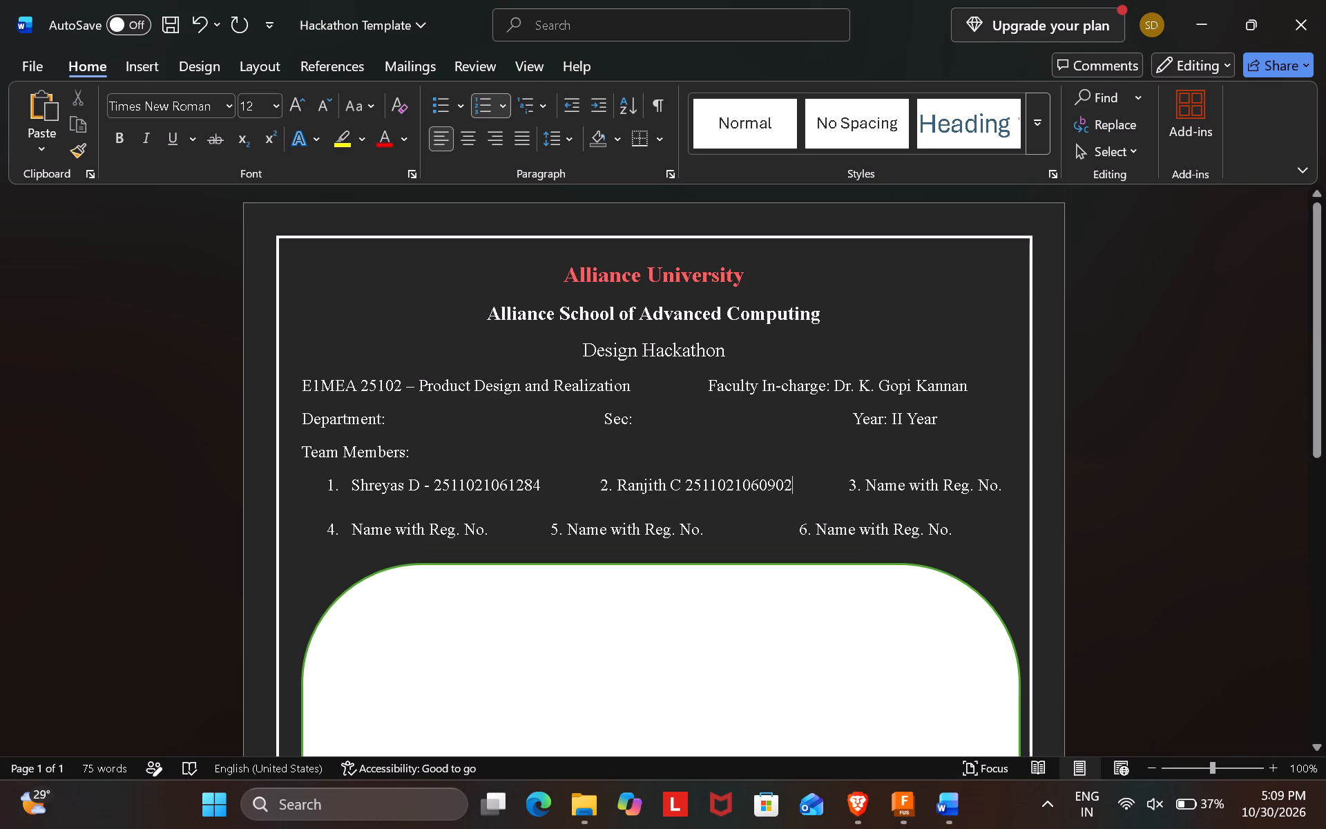
Replace the third member's "Name with Reg. No" placeholder with that member's name.
drag(999, 486, 885, 484)
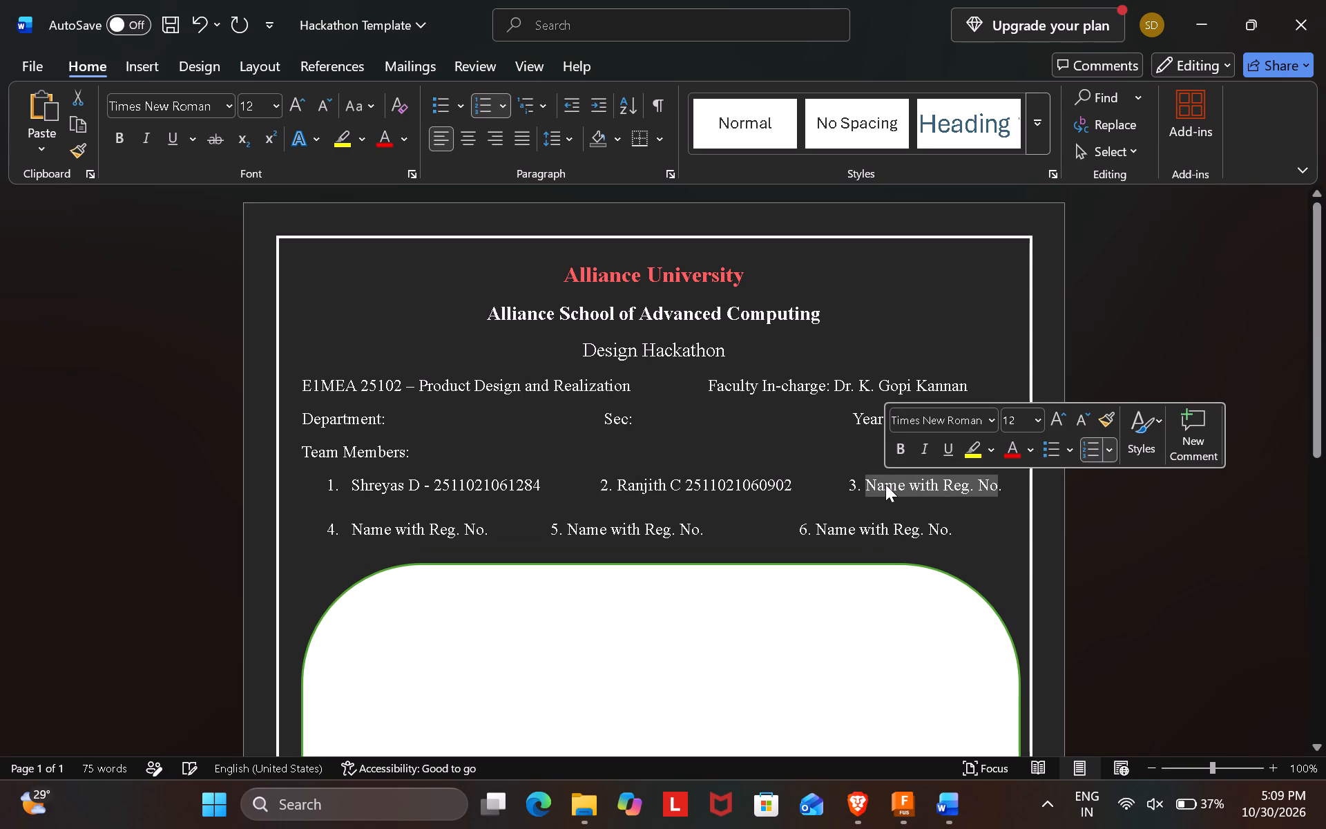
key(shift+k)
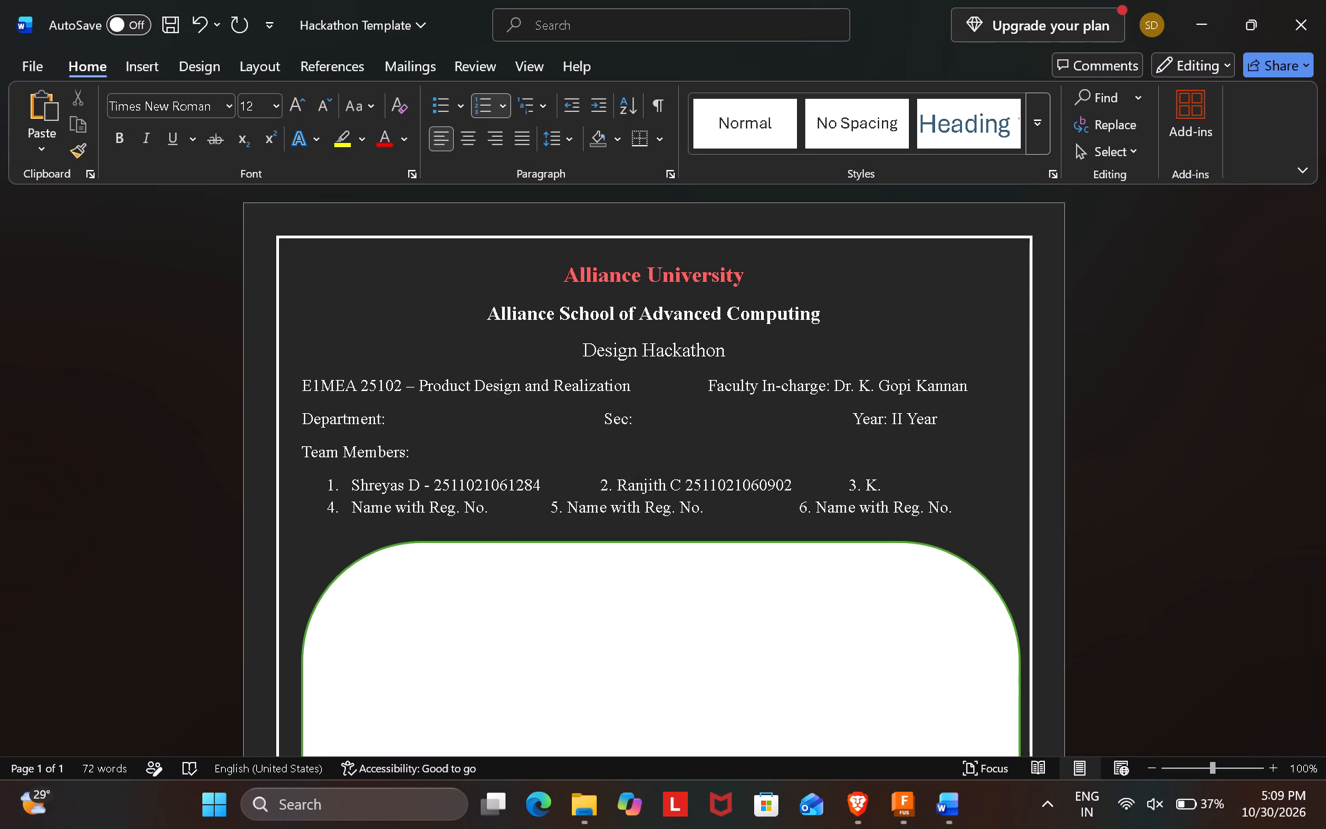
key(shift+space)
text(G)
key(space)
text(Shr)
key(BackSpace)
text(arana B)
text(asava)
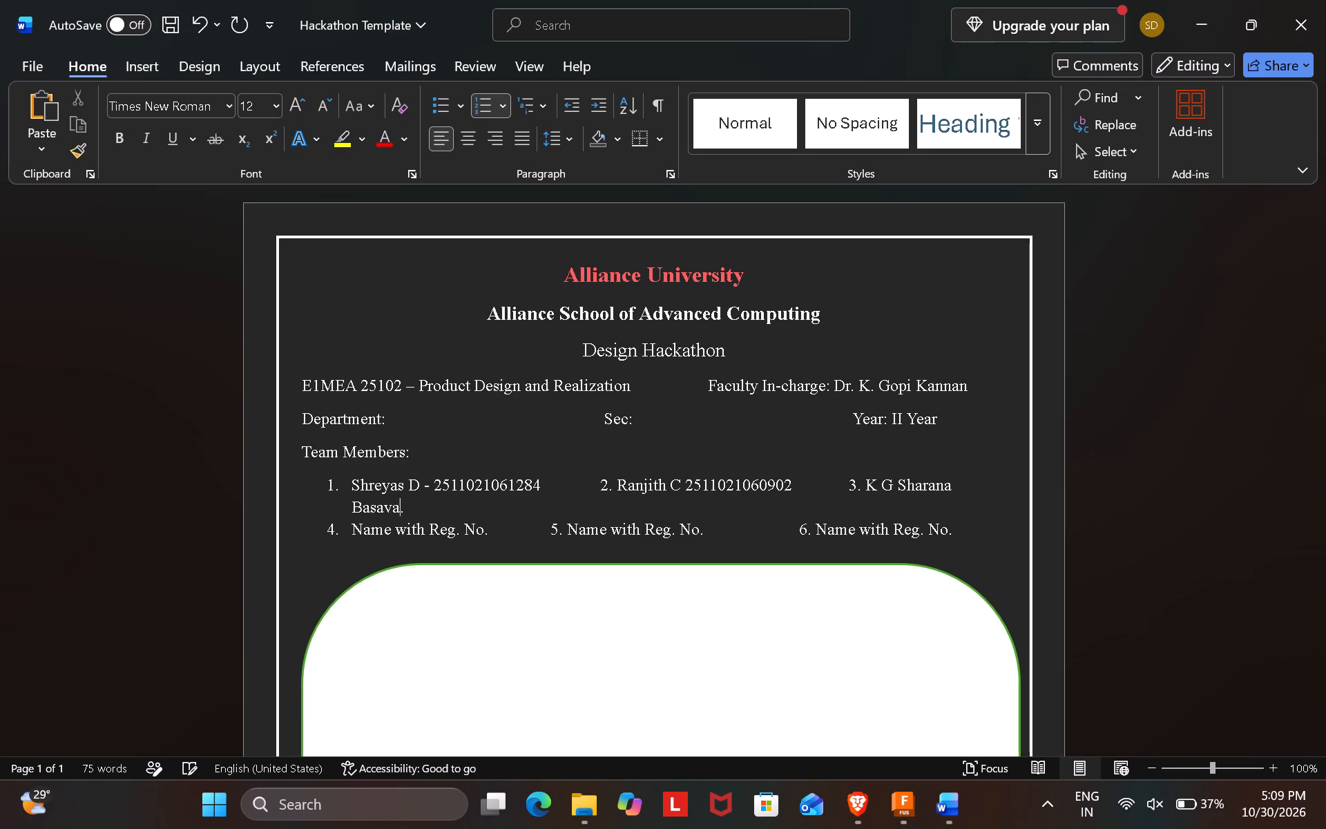
Remove one tab space between the first and second team member entries.
click(584, 485)
key(BackSpace)
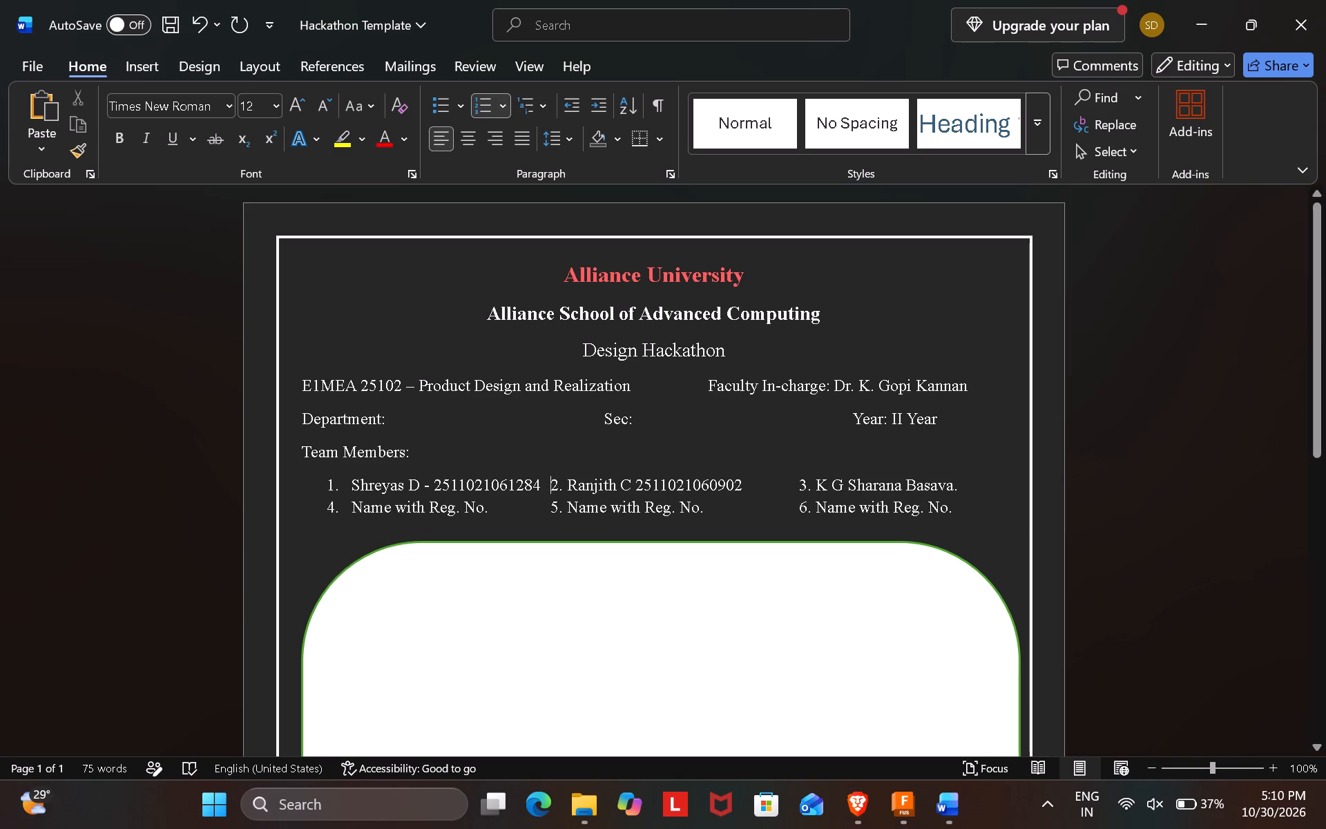
Move the third member's entry onto its own line, without leading tab space or automatic list numbering.
key(ctrl+Right)
key(ctrl+Right)
key(ctrl+Right)
key(ctrl+Right)
key(ctrl+Right)
key(ctrl+Right)
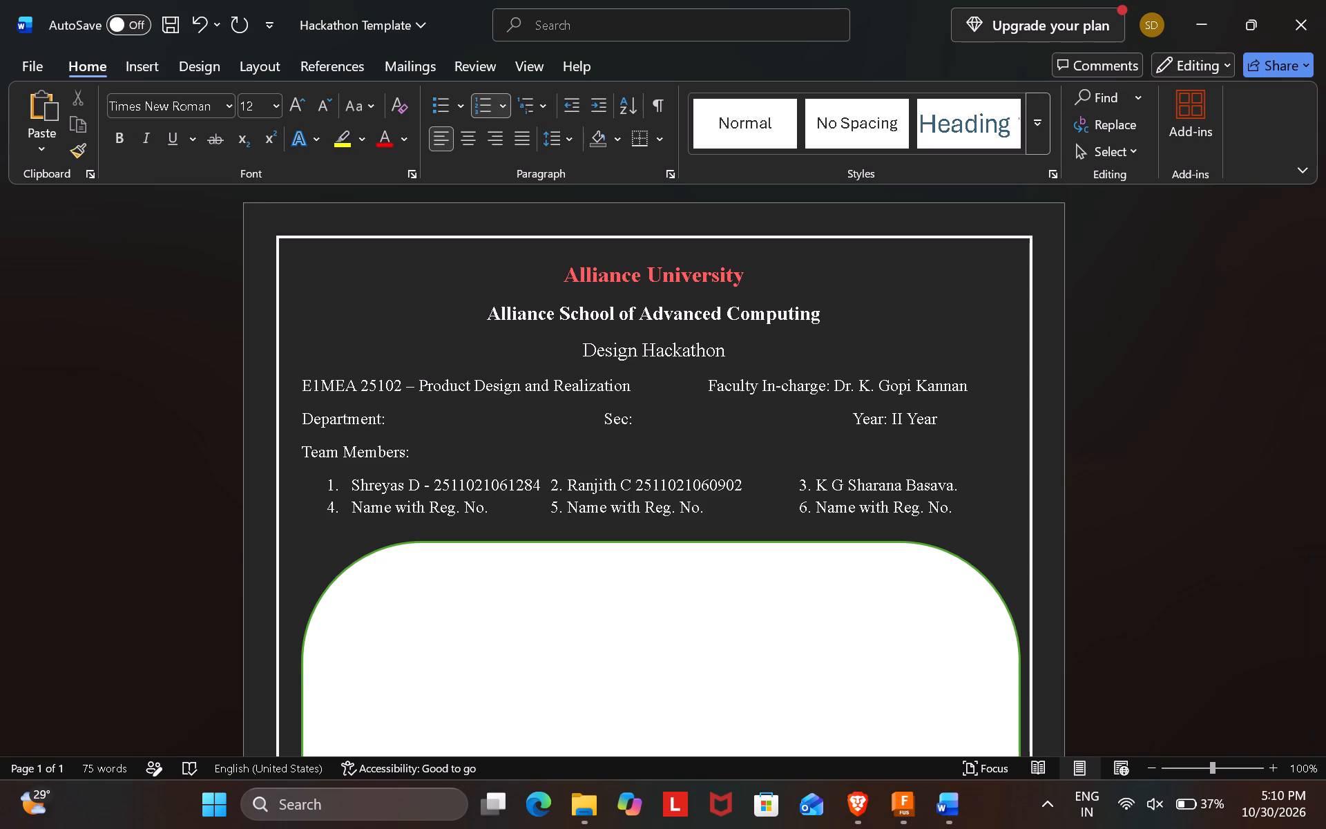
key(Return)
key(ctrl+Delete)
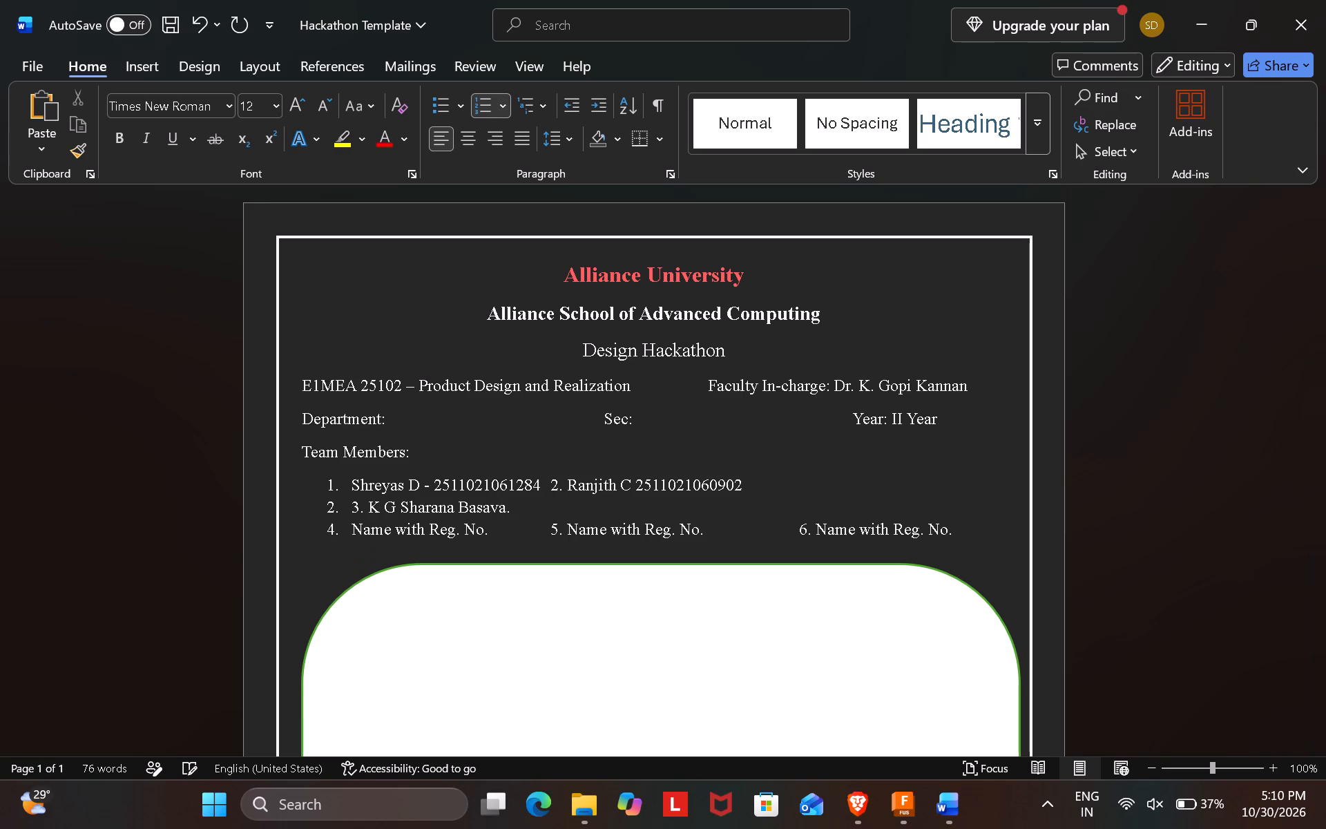
key(BackSpace)
key(BackSpace)
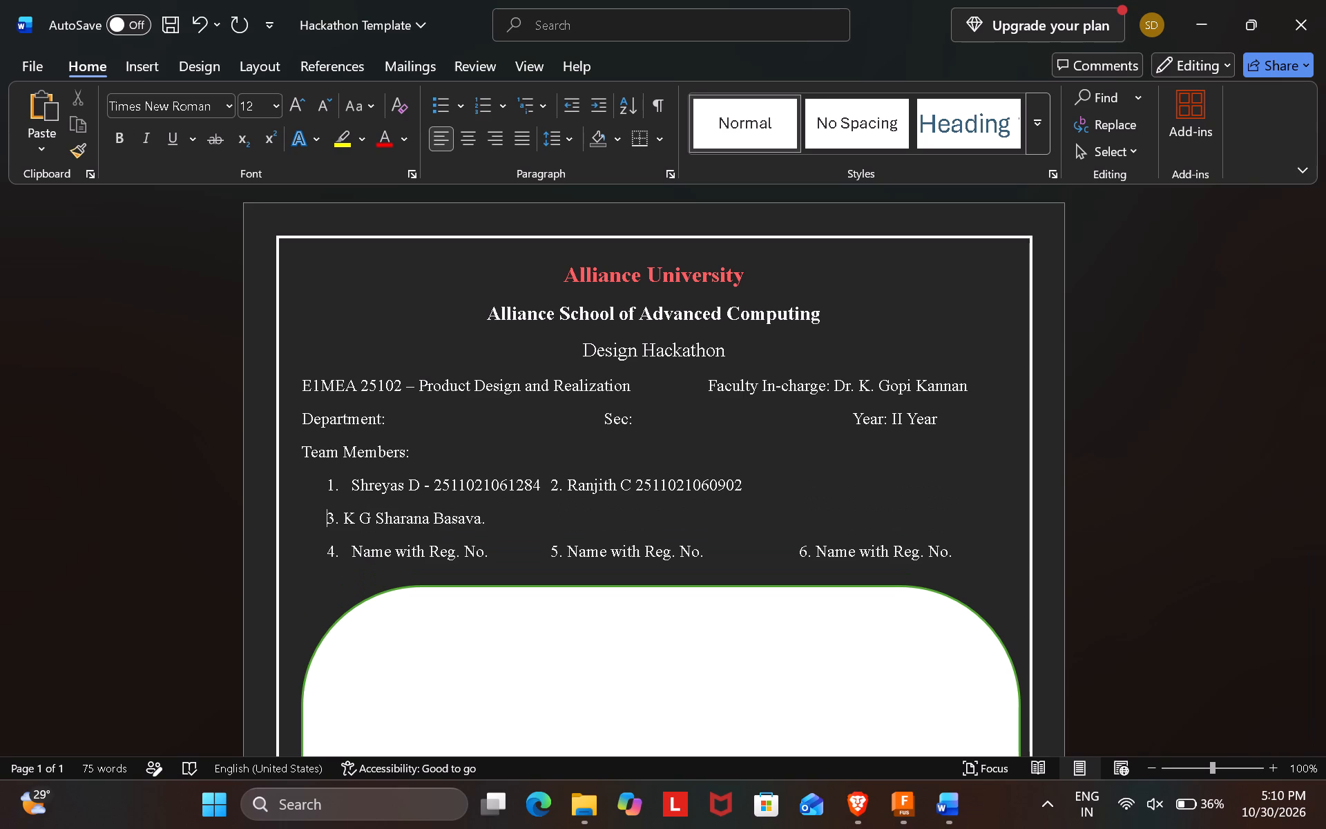
Add a hyphen and the copied leading registration digits after the third member's name, before the full stop.
key(ctrl+Right)
key(ctrl+Right)
key(ctrl+Right)
key(ctrl+Right)
key(ctrl+Right)
key(ctrl+Right)
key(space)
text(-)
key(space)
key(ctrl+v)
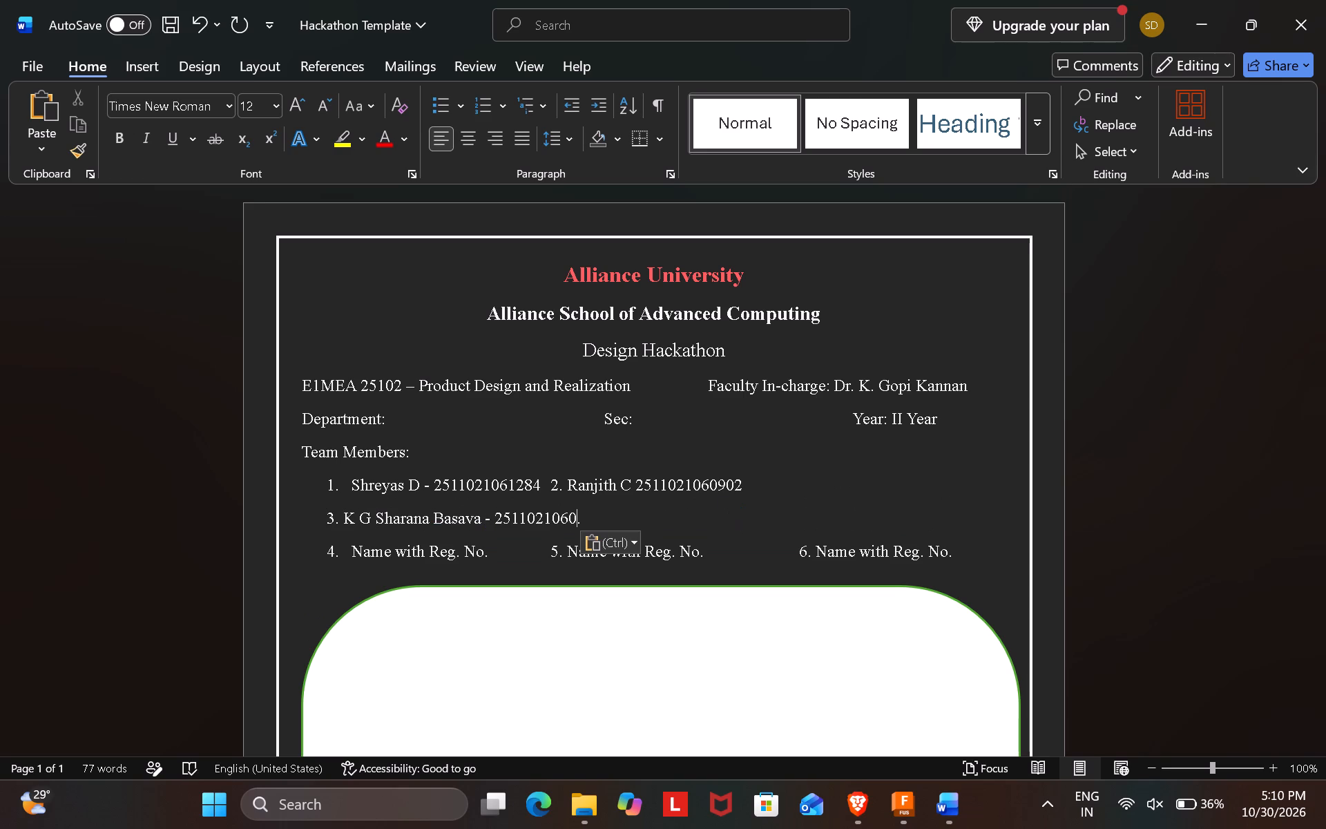
Insert two tab spaces between the first and second team member entries.
click(546, 485)
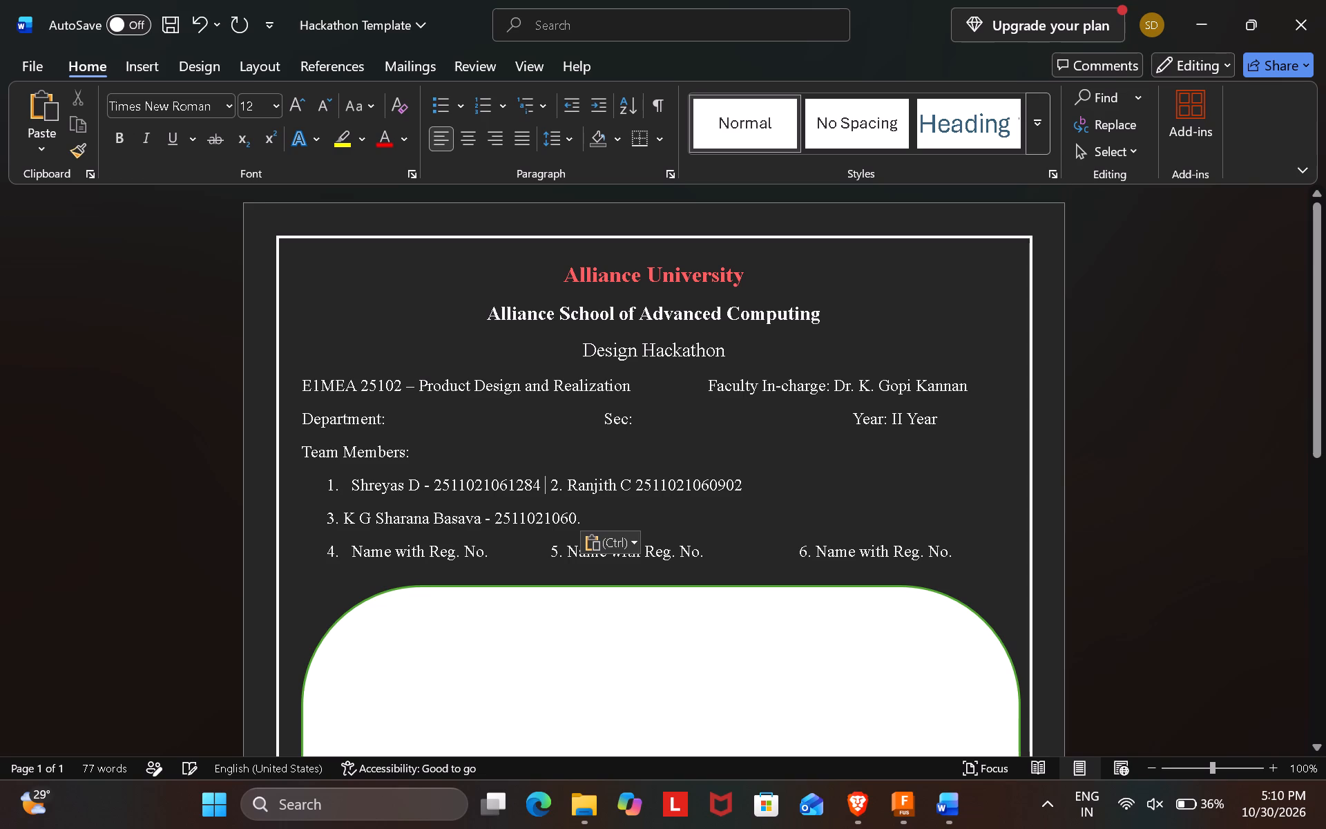
key(Tab)
key(Tab)
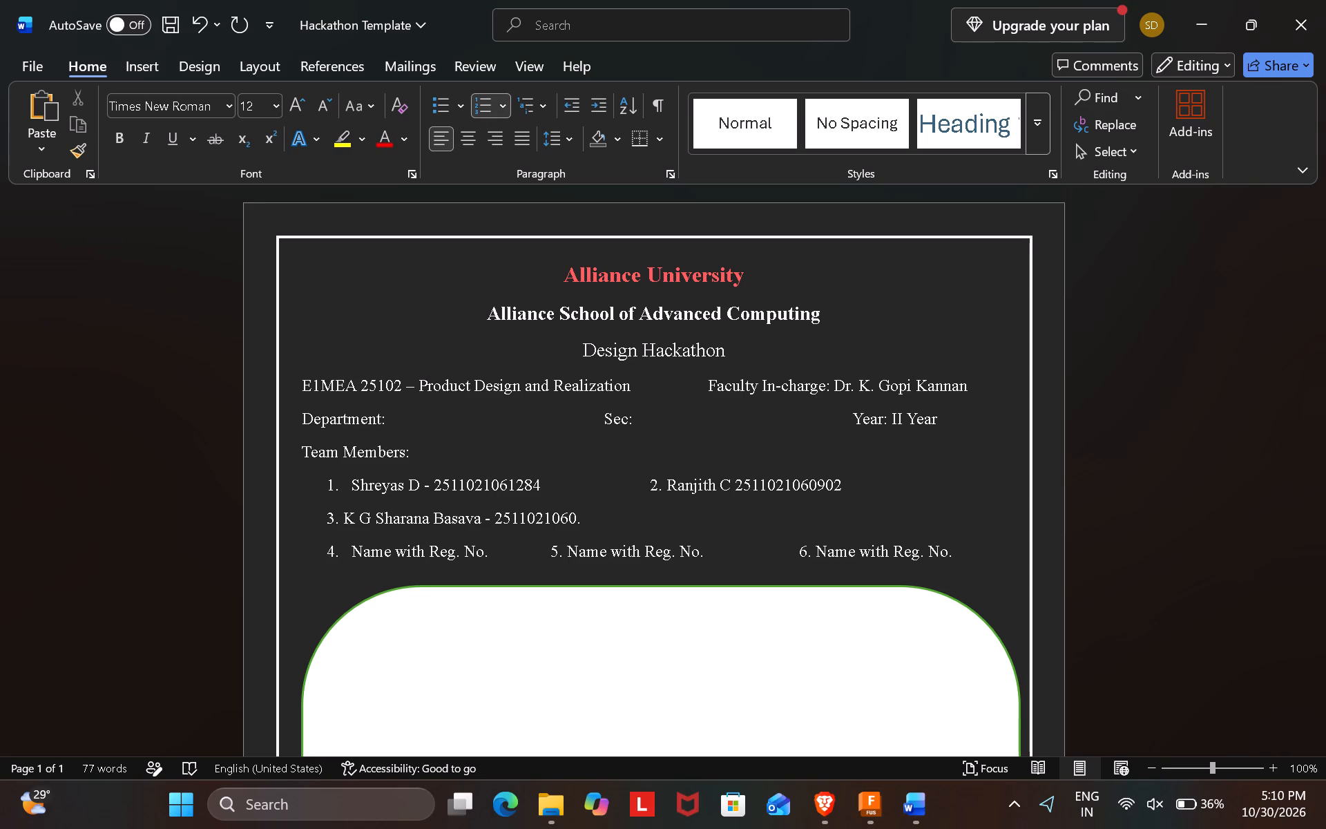
Complete the third team member's registration number by adding its last three digits before the full stop.
scroll(709, 607, right, 1)
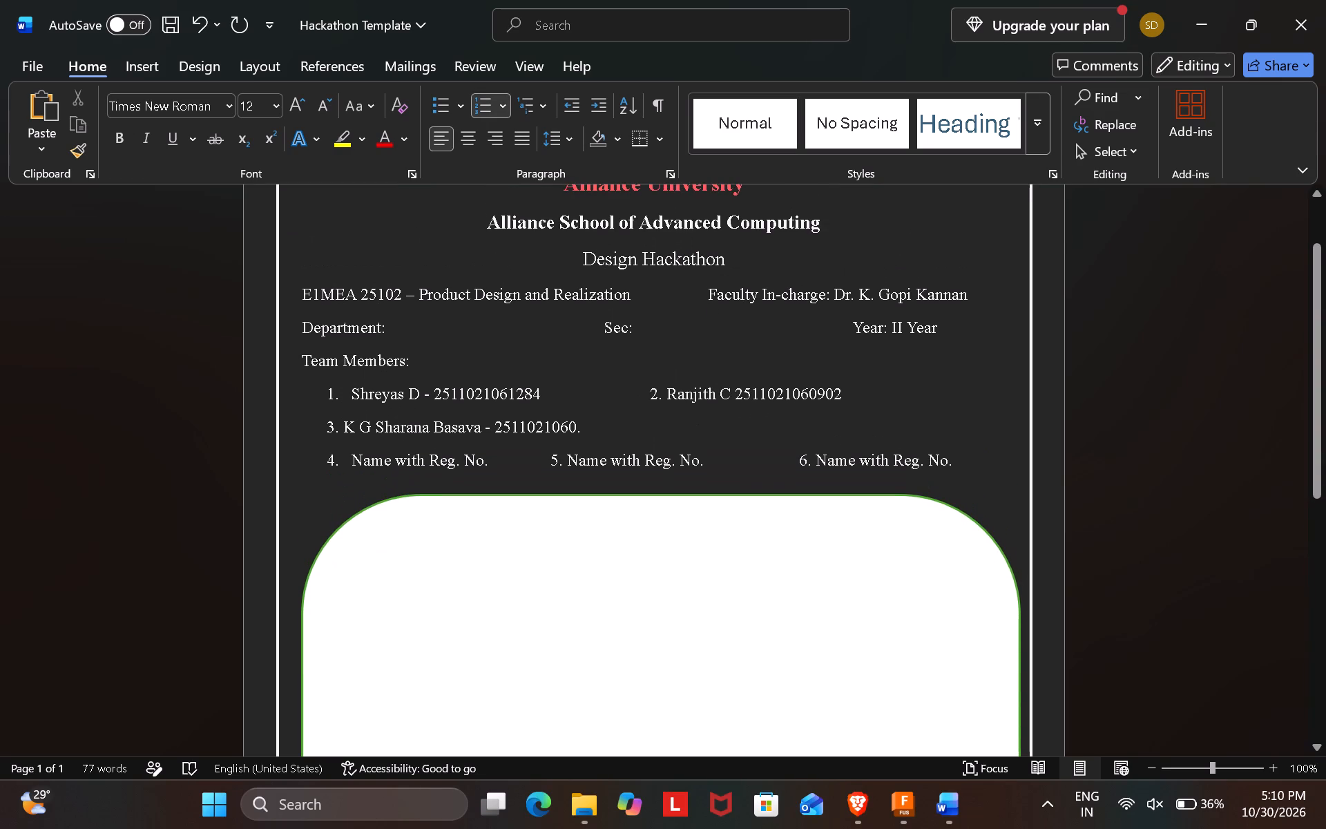
click(577, 432)
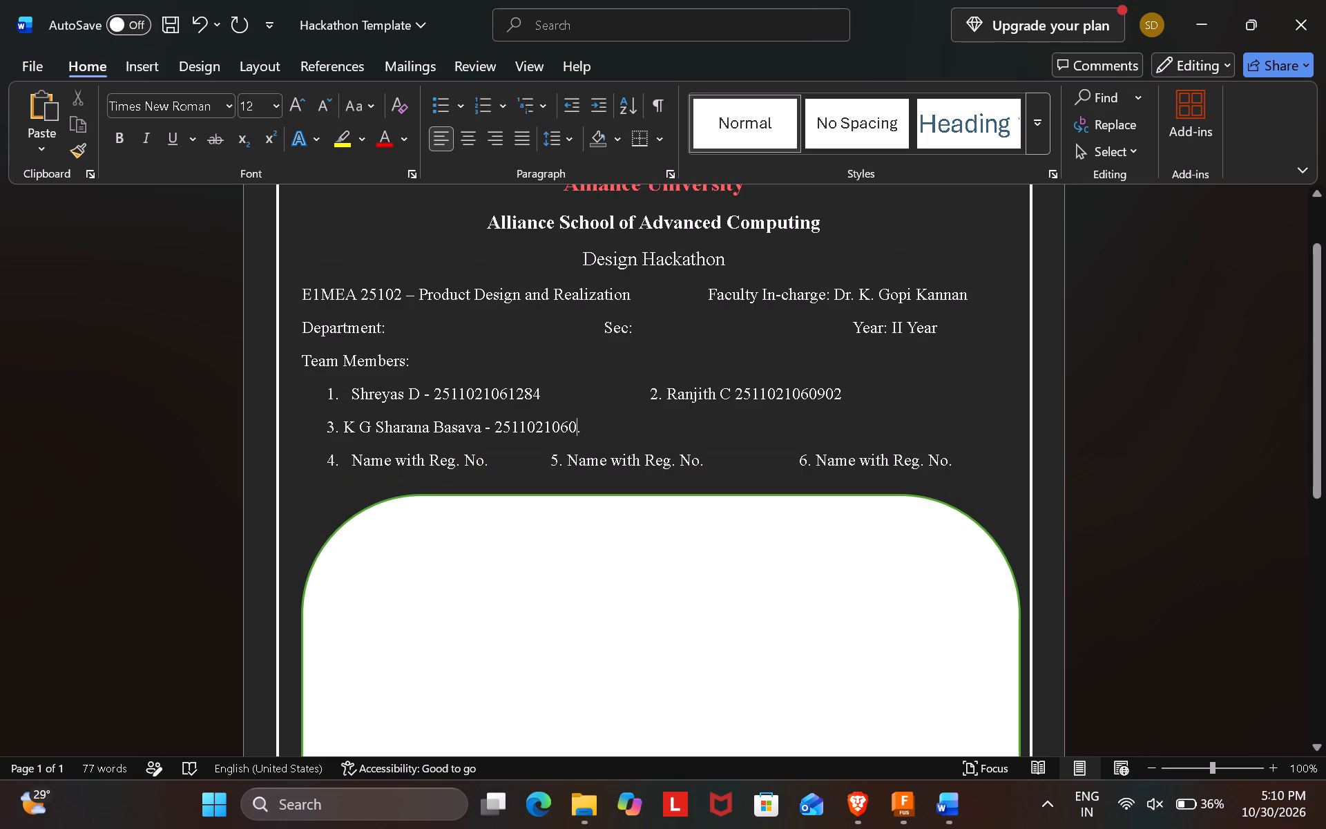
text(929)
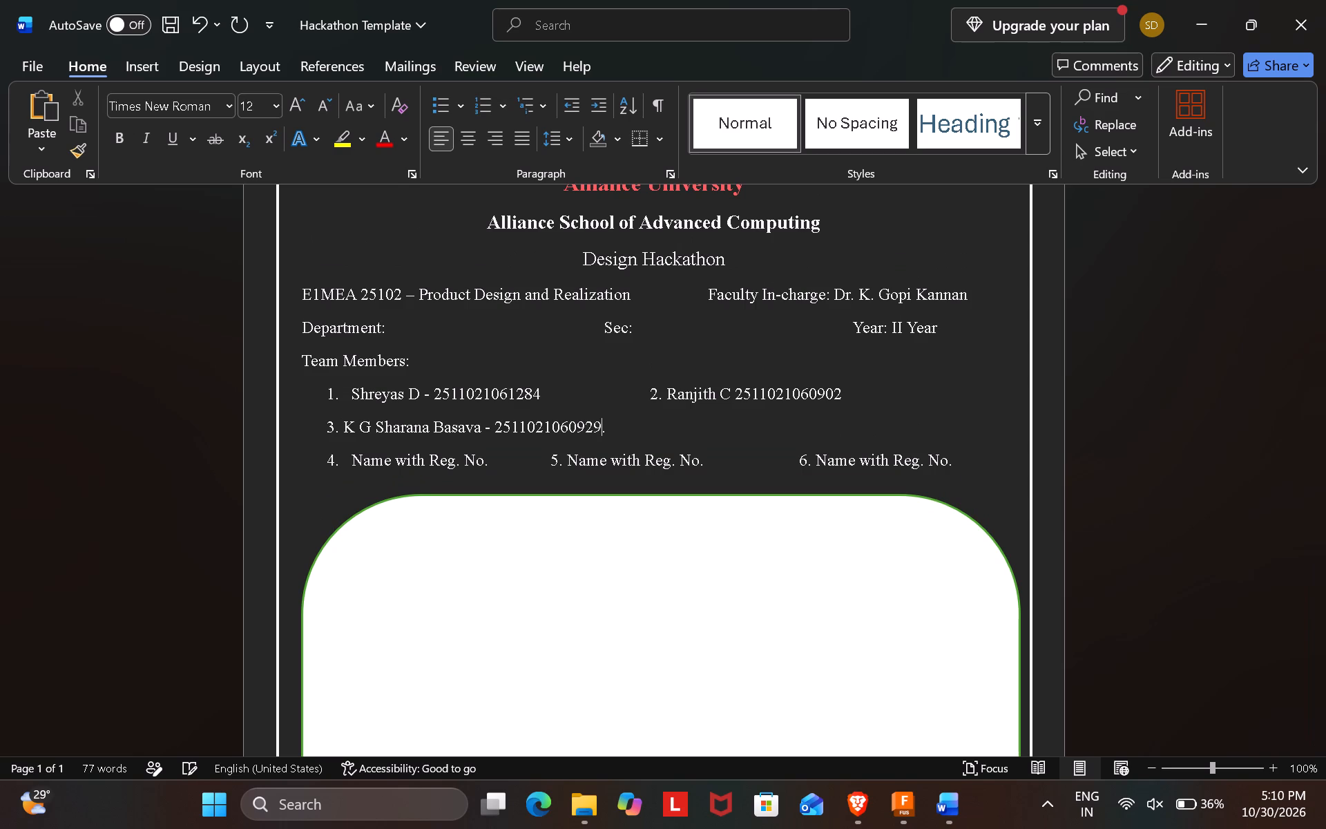
Replace the fourth "Name with Reg. No" placeholder with the member's name followed by a spaced hyphen, keeping the full stop.
drag(485, 459, 359, 460)
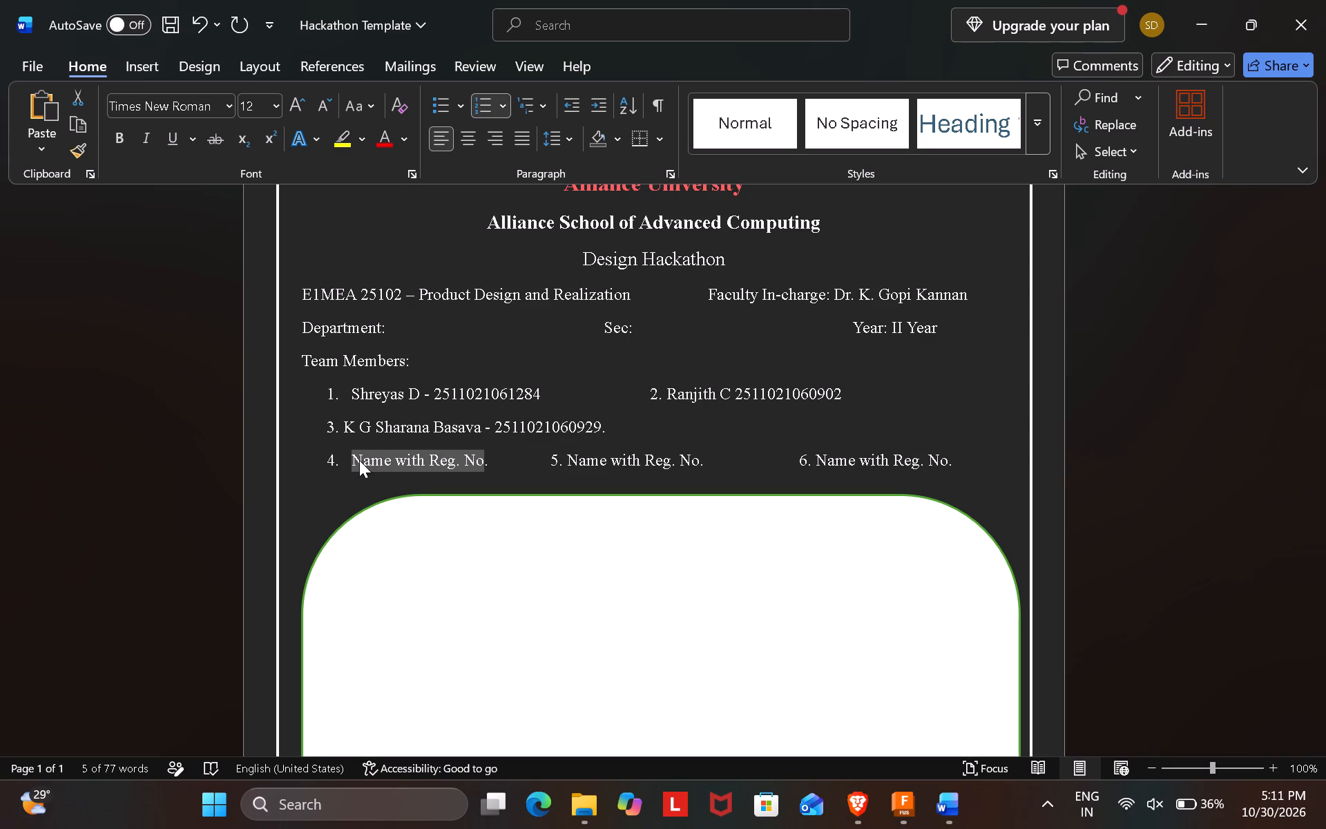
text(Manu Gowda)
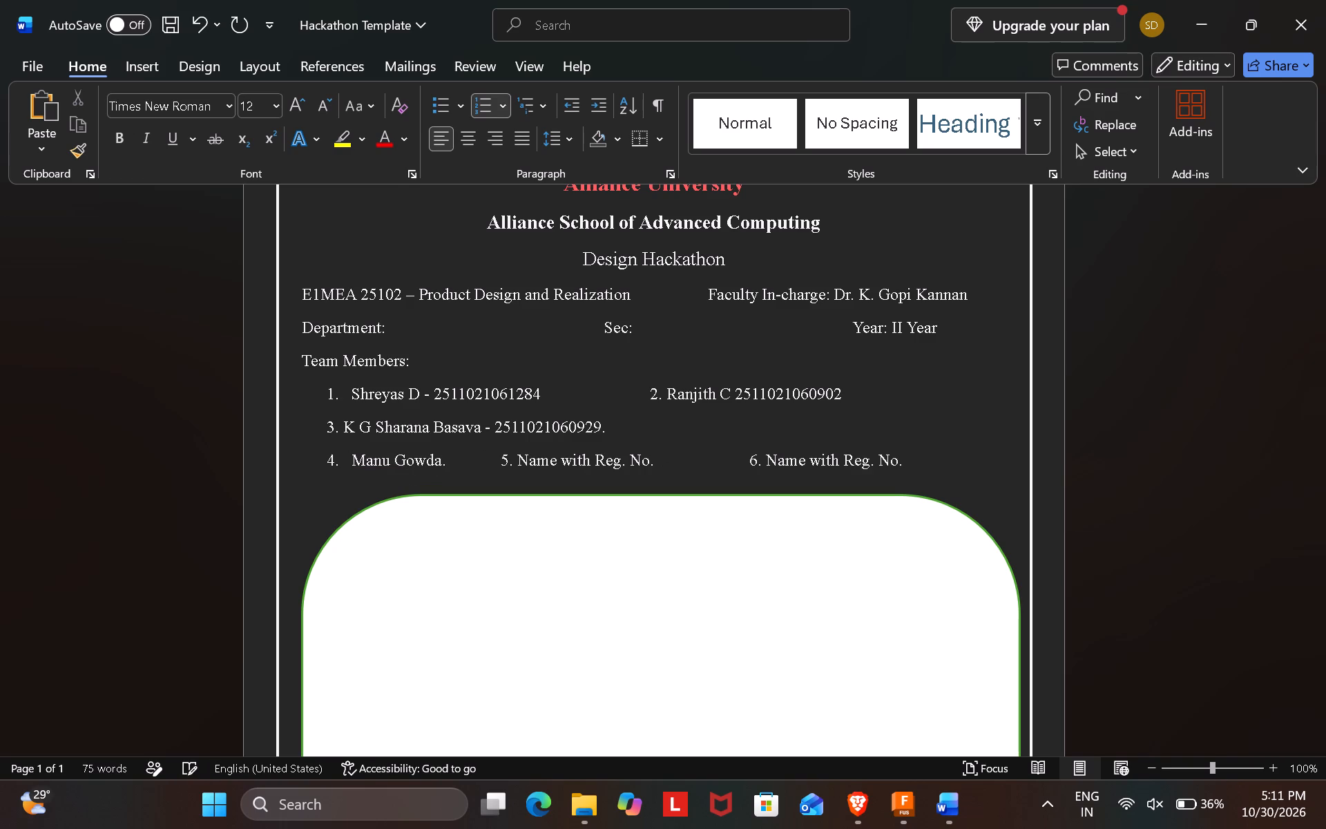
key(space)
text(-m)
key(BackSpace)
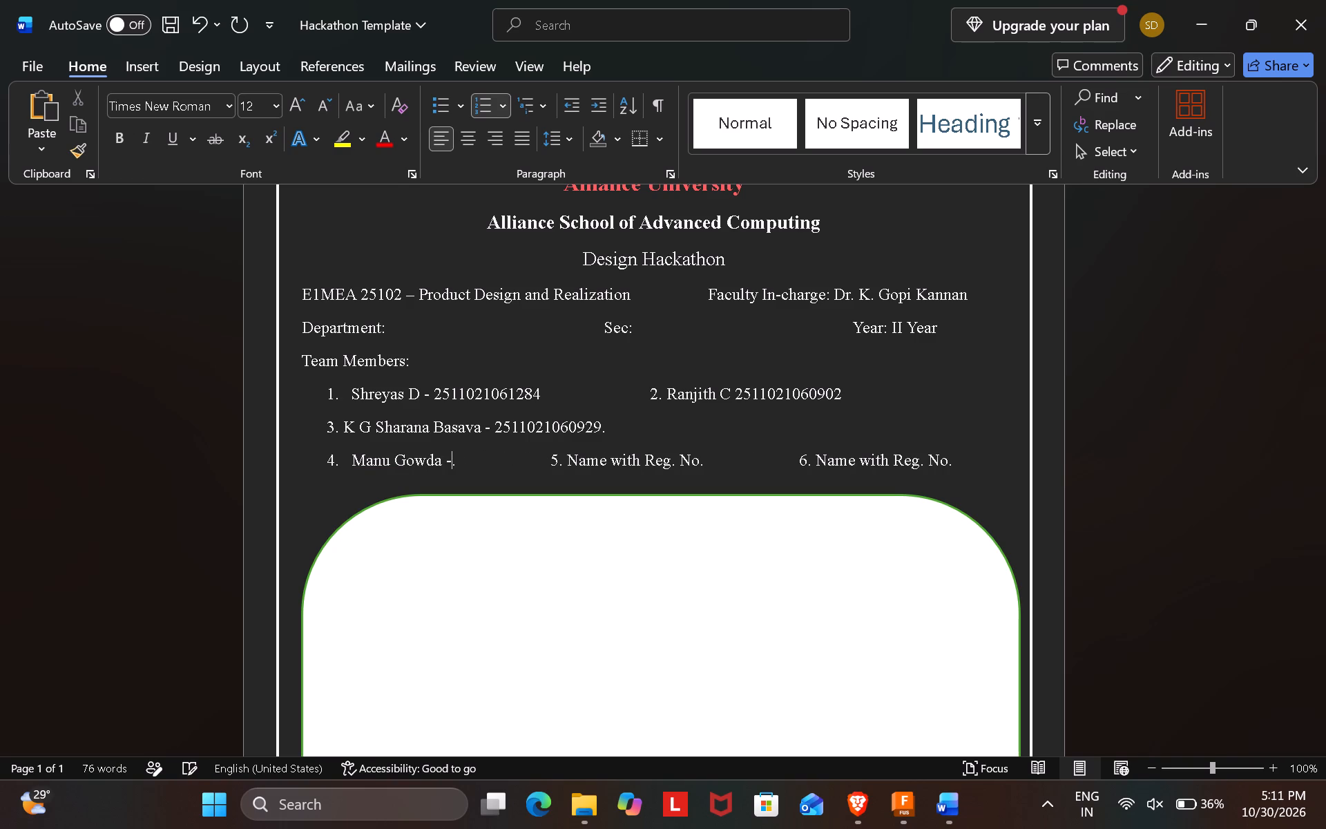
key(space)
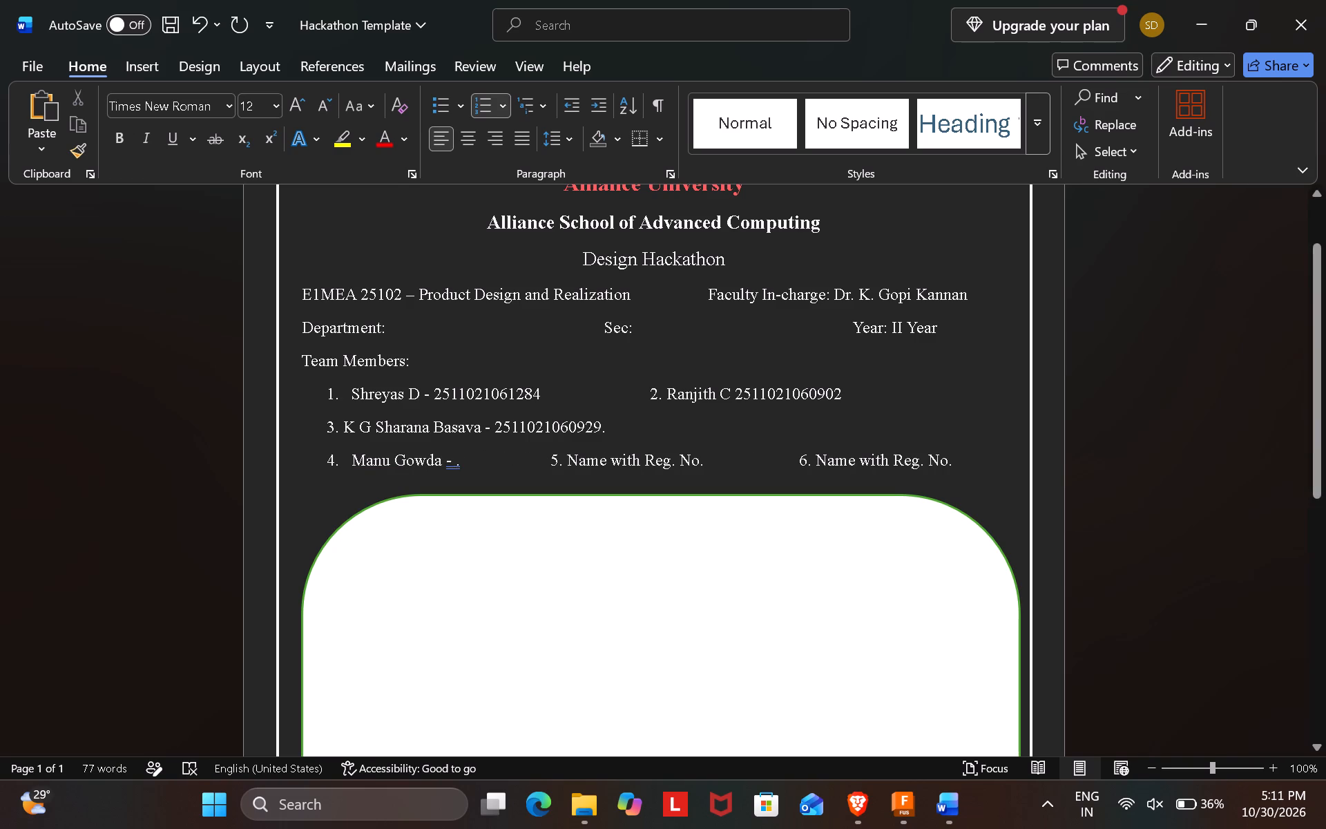
Replace the "Paste the outcome of the simulation here" text in the rounded shape with the phone holder screenshot from the clipboard history.
scroll(427, 551, down, 3)
click(584, 493)
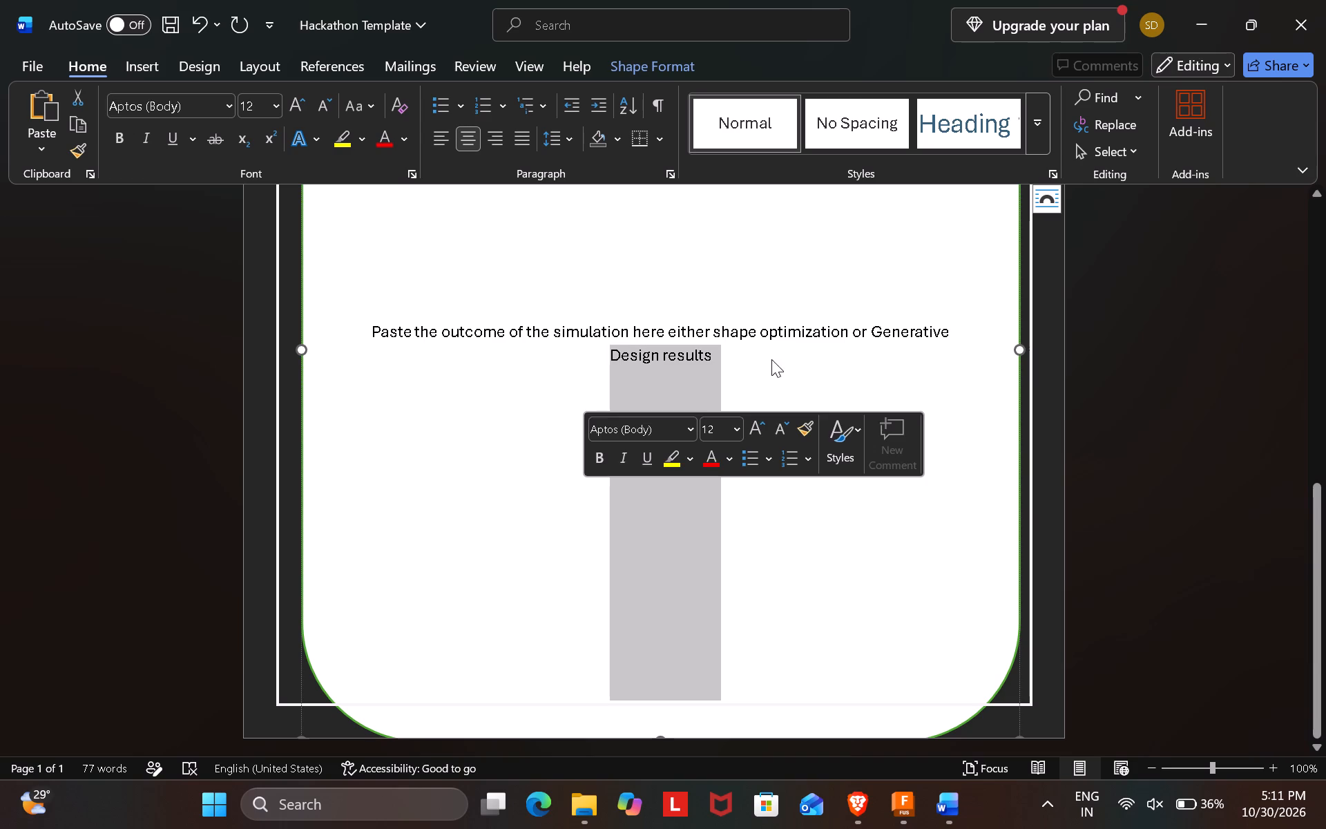
click(756, 358)
drag(756, 358, 385, 319)
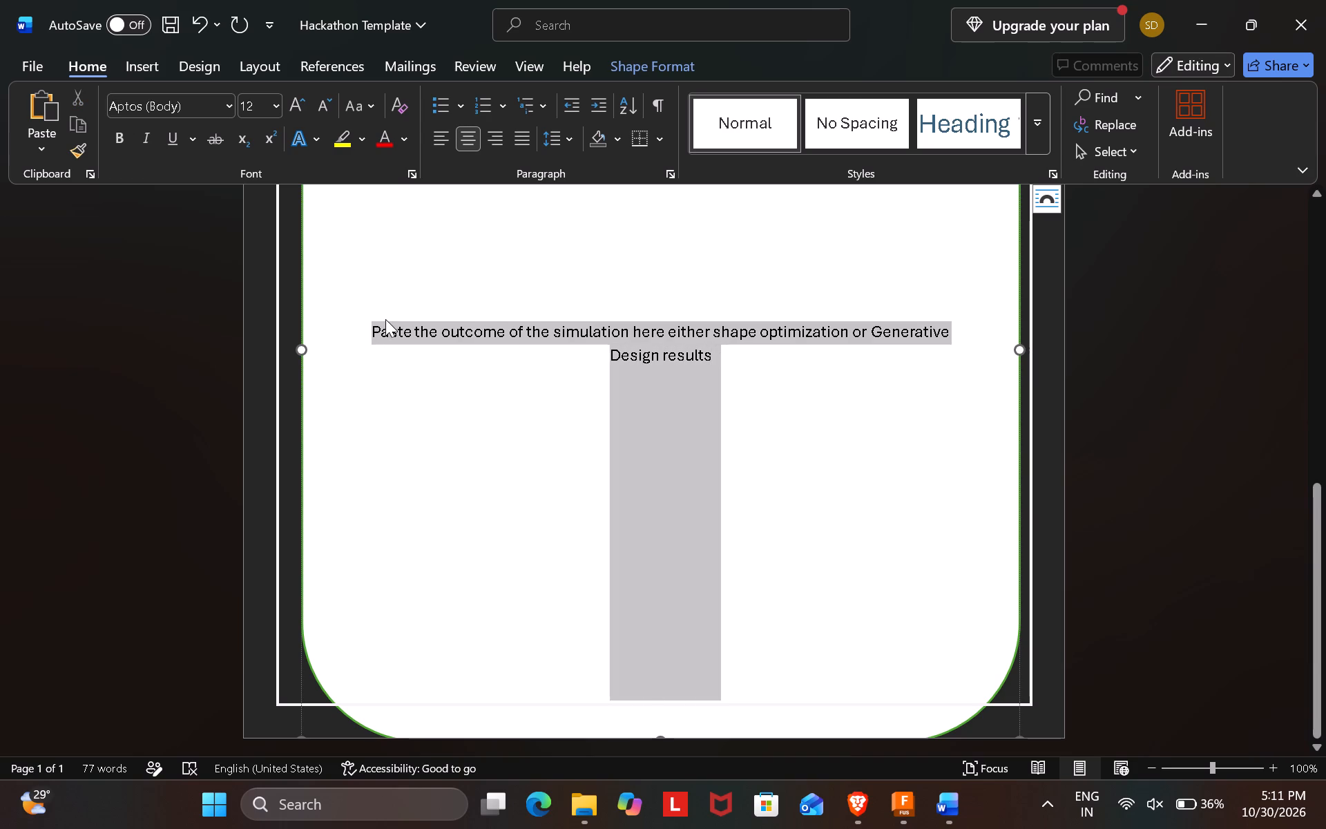
drag(385, 319, 377, 319)
key(ctrl+v)
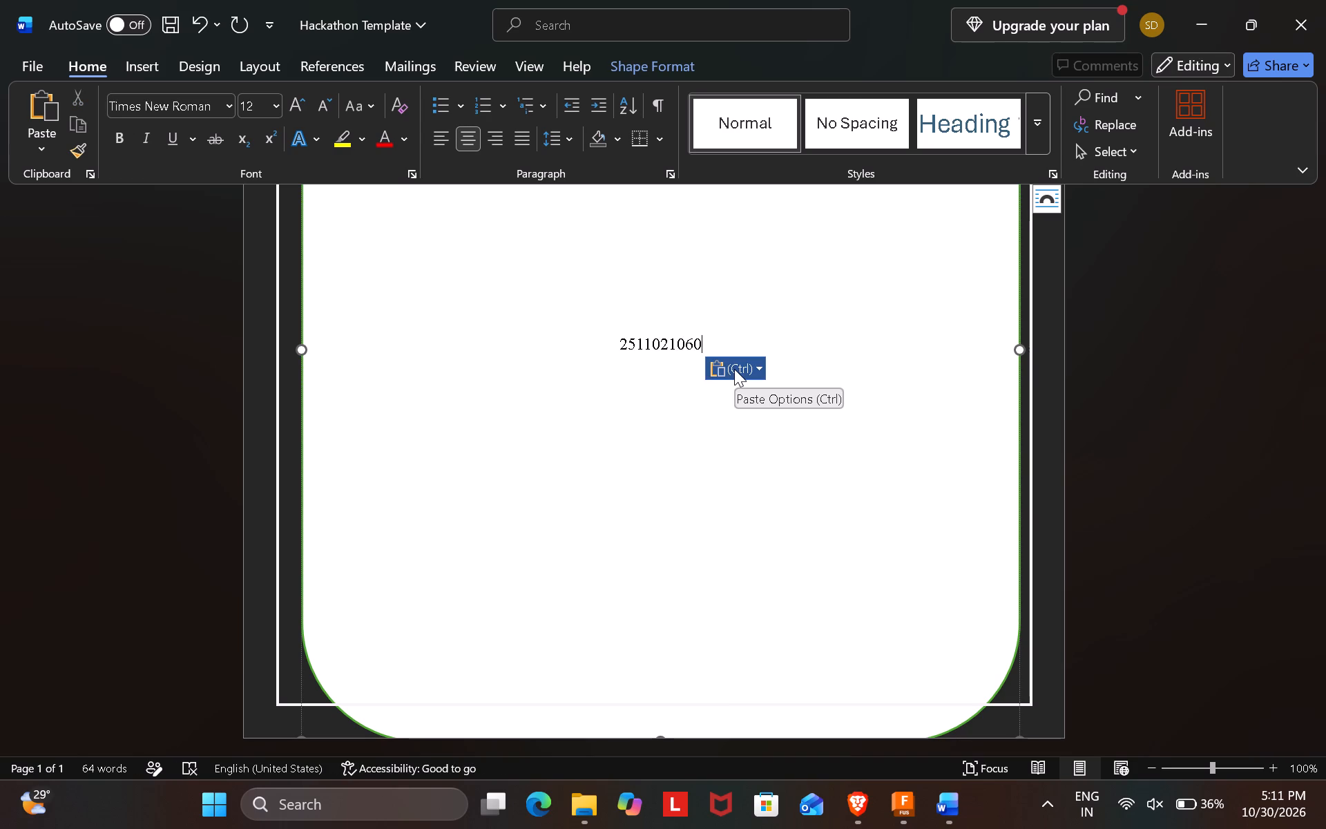
key(ctrl+BackSpace)
key(super+v)
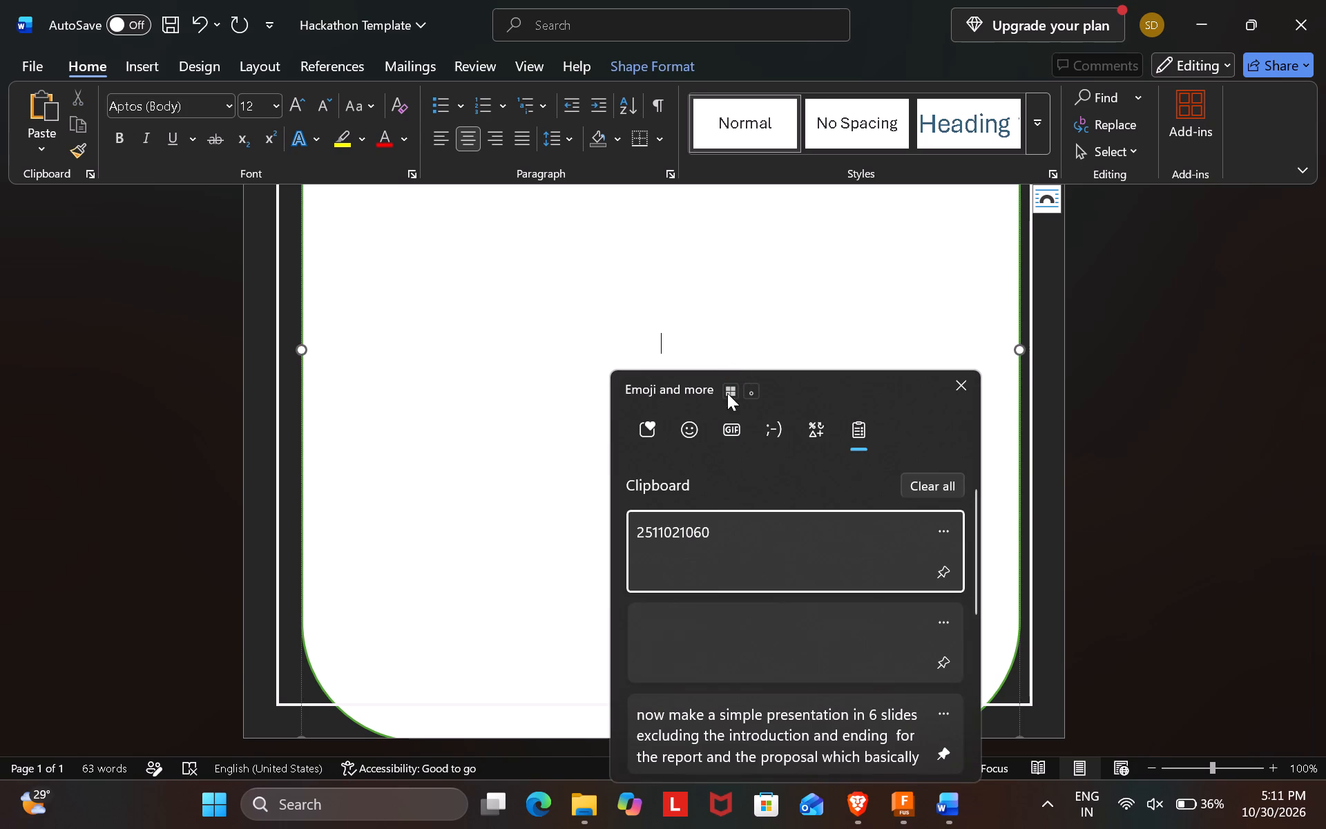
click(713, 631)
key(ctrl+v)
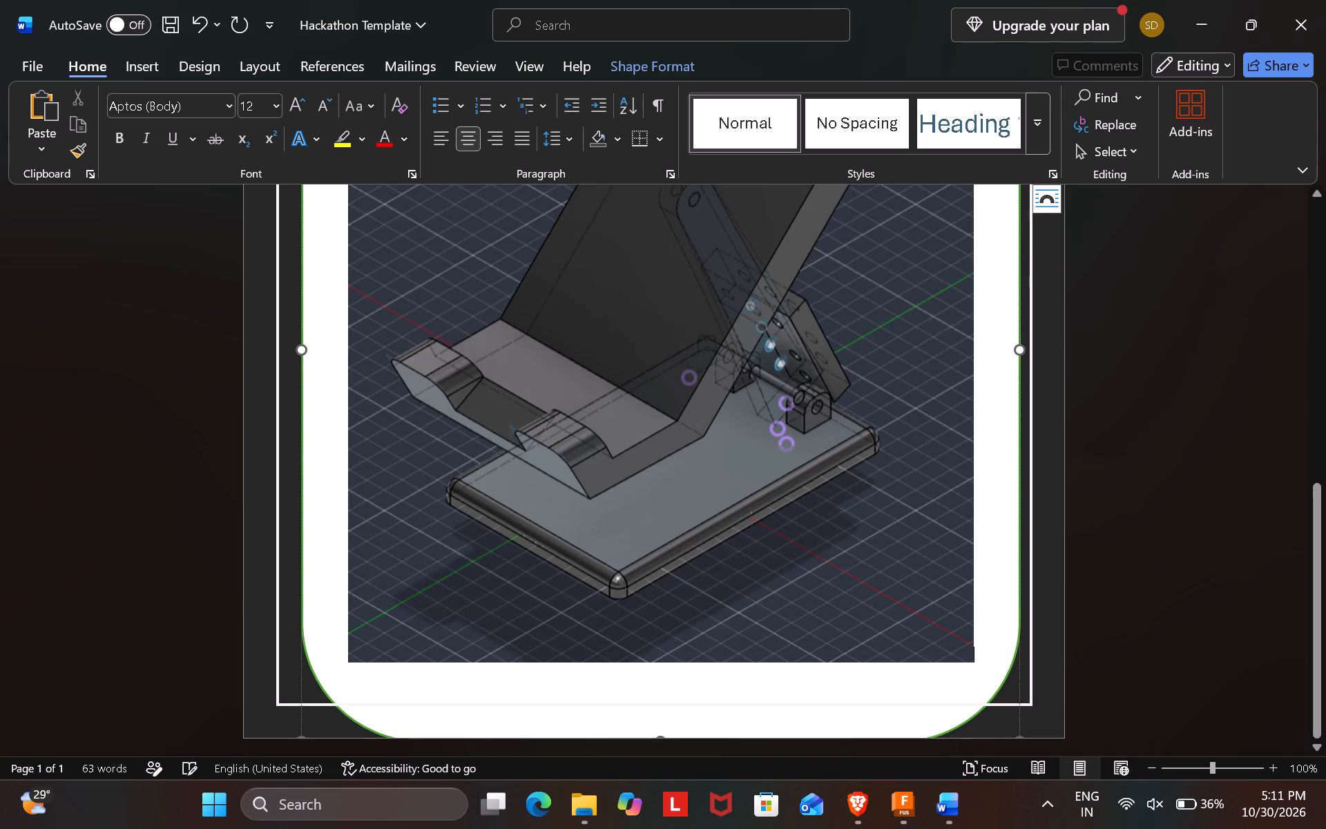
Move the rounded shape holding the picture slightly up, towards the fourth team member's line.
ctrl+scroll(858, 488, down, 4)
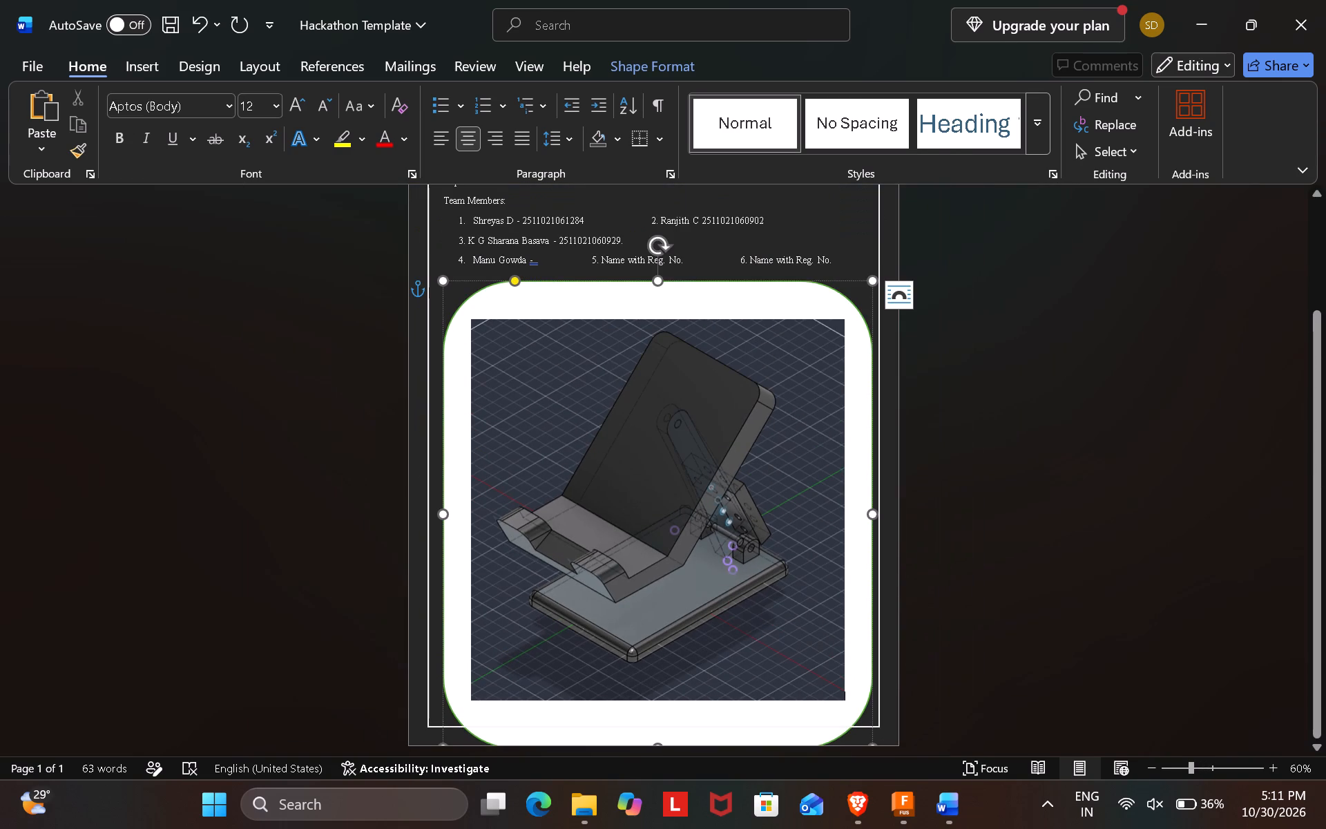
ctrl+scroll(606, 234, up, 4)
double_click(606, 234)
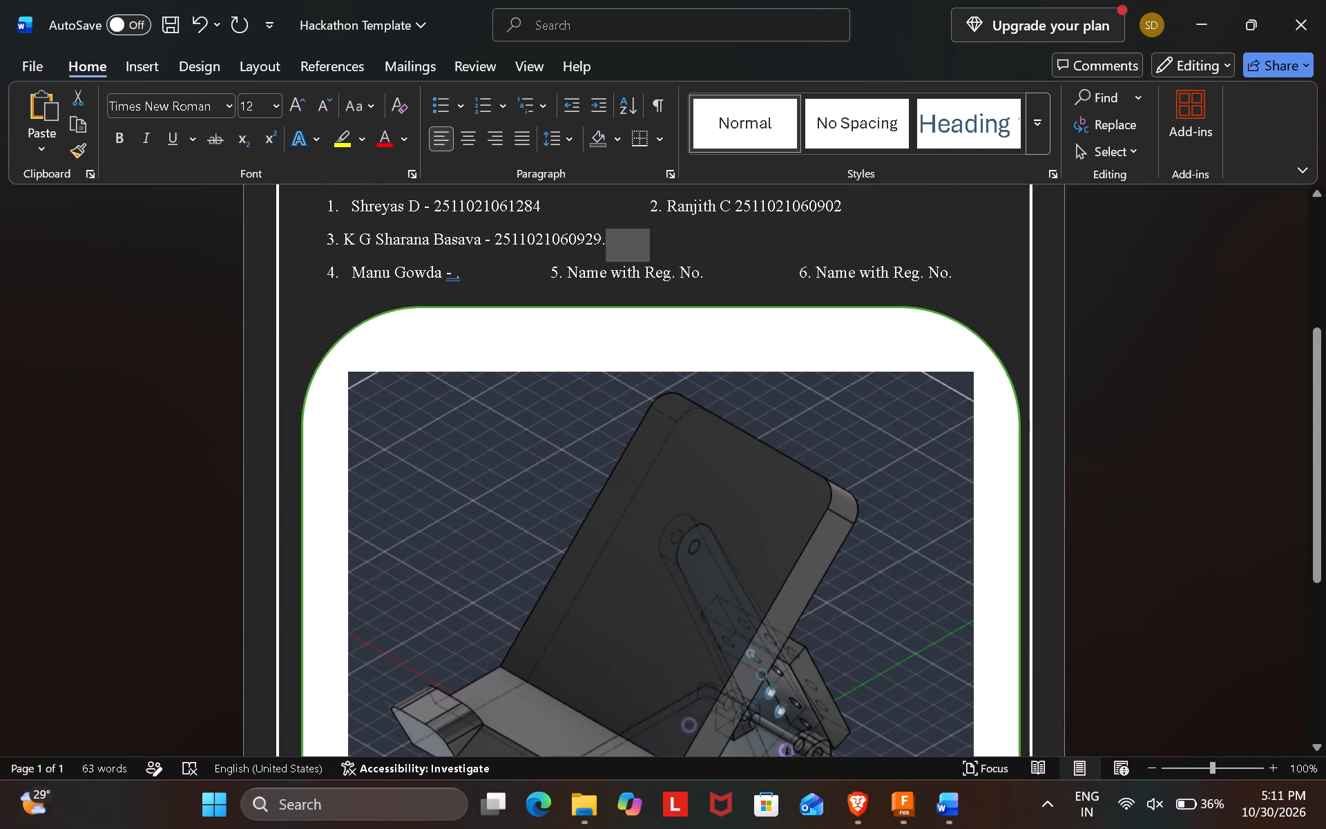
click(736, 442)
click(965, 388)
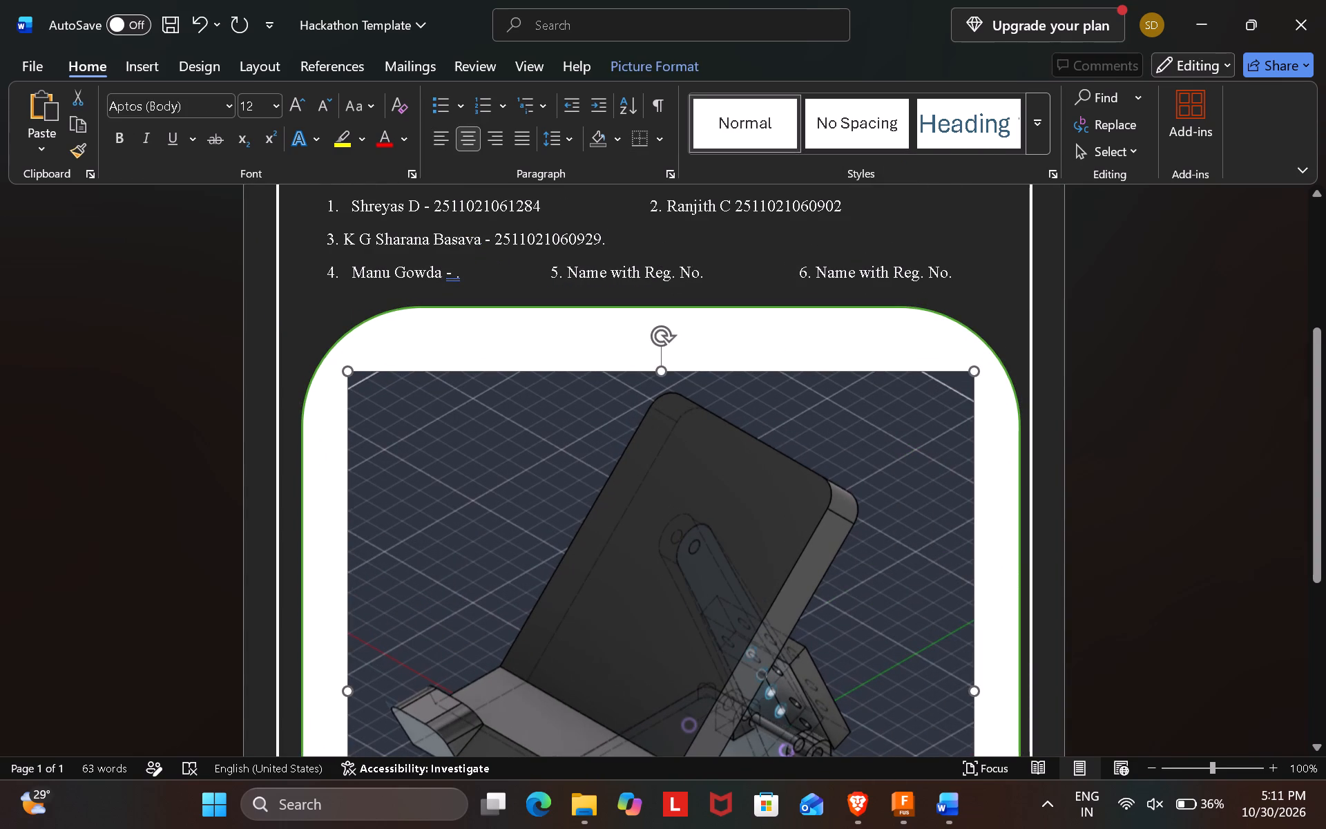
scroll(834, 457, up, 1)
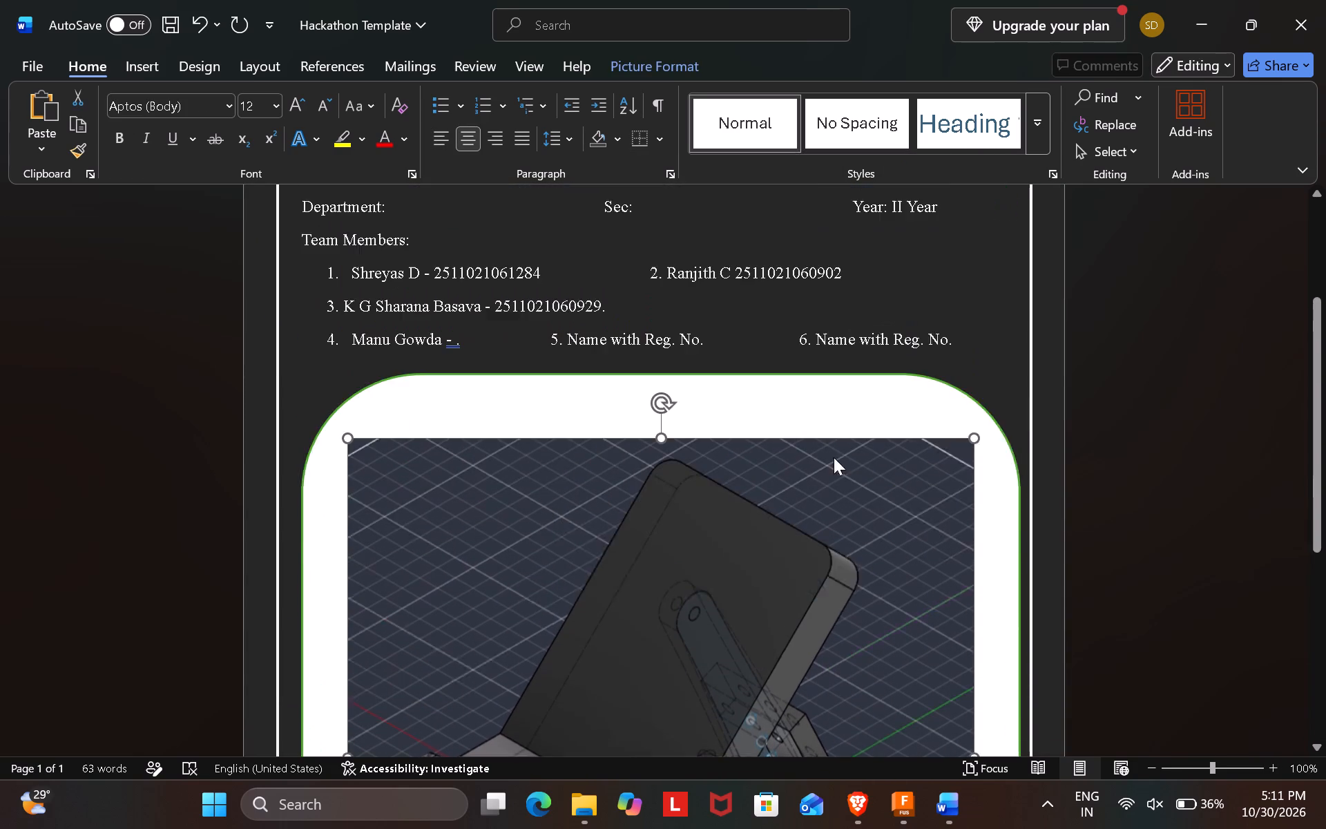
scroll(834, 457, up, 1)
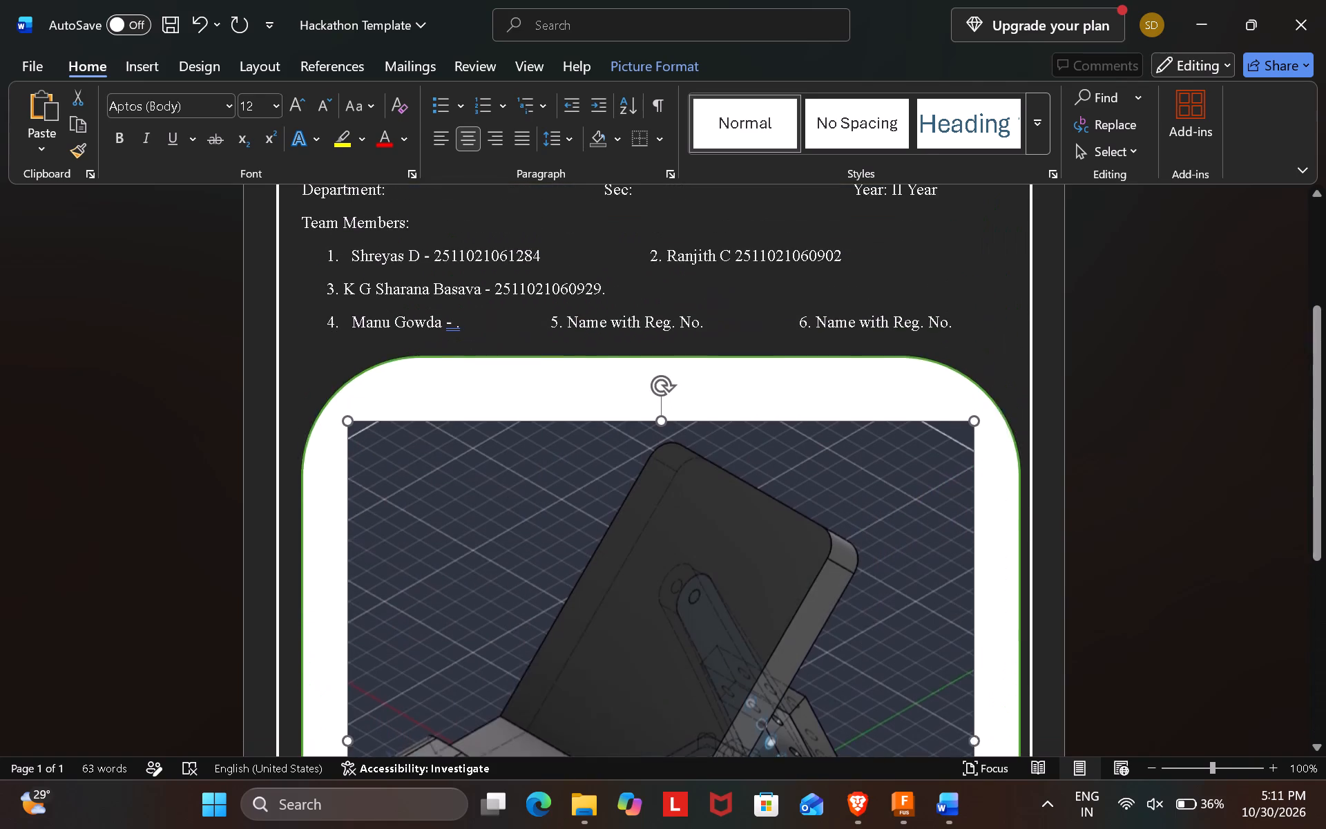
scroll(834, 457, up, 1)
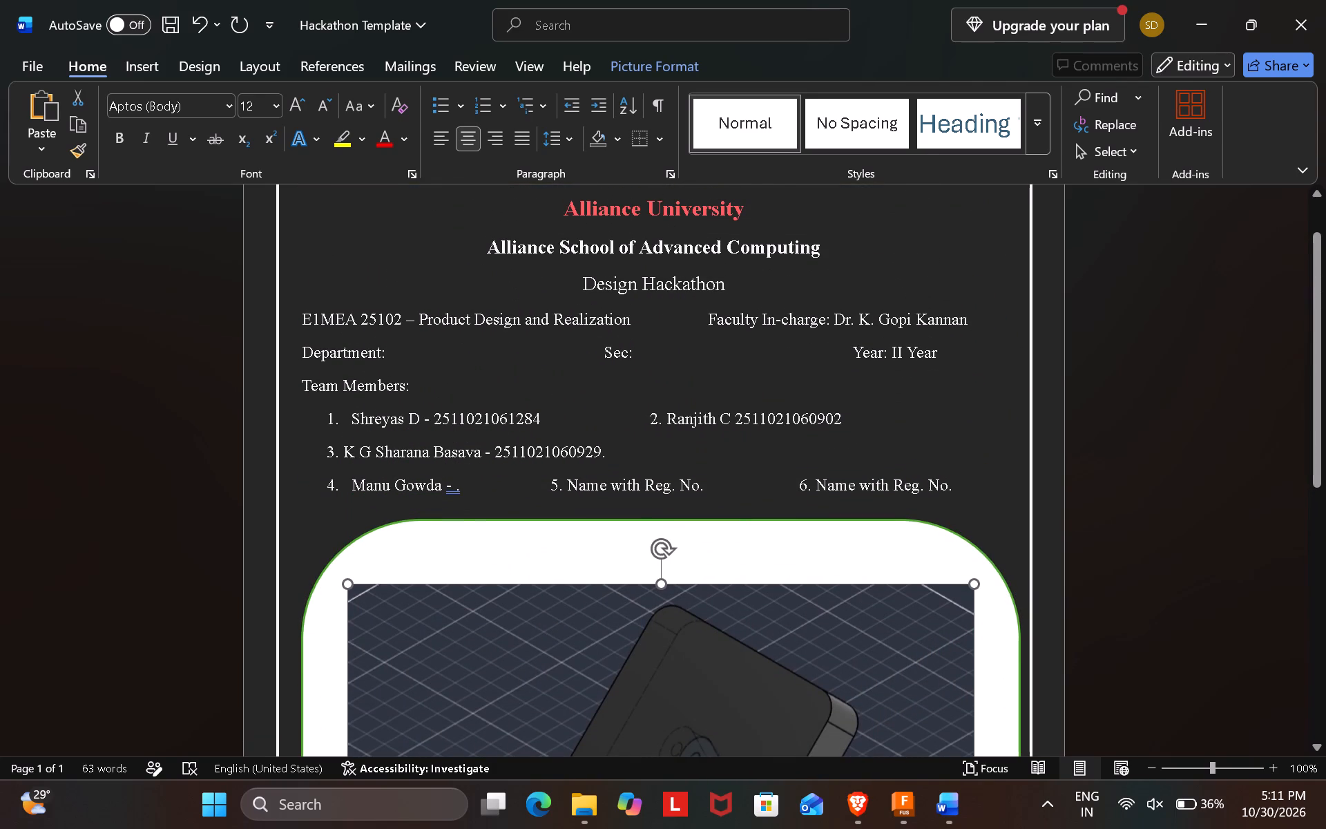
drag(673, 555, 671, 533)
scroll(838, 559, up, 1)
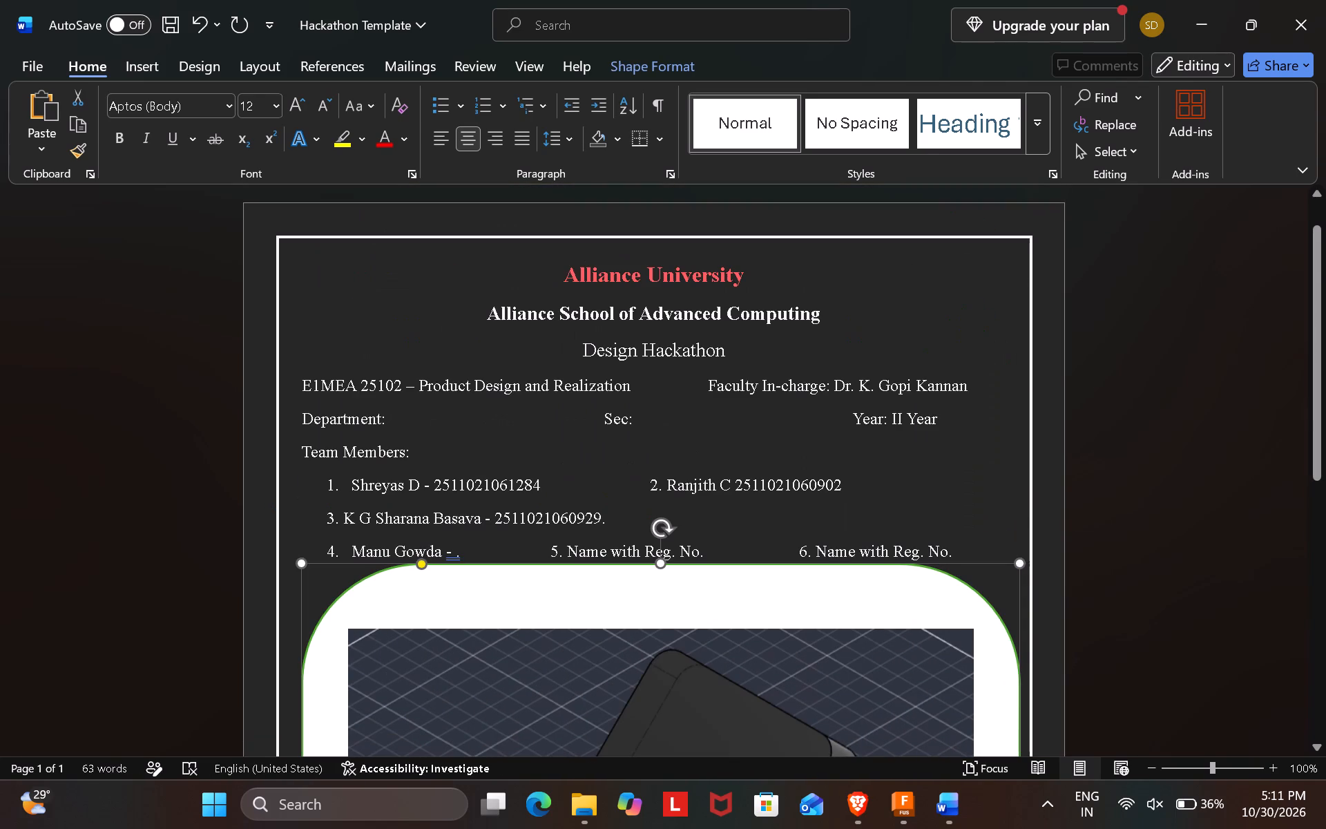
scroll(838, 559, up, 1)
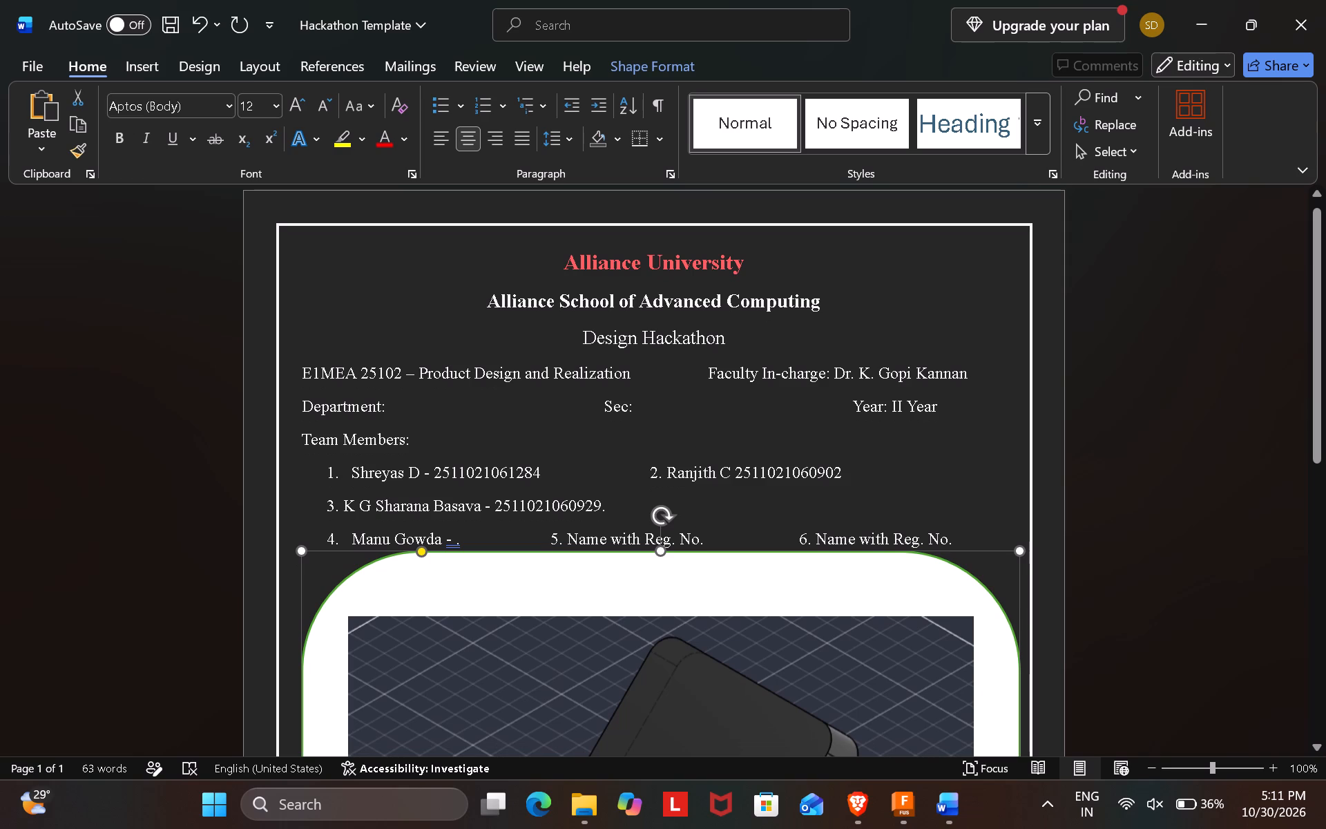
Scale the phone holder picture inside the rounded shape down slightly, keeping its proportions.
scroll(671, 502, down, 2)
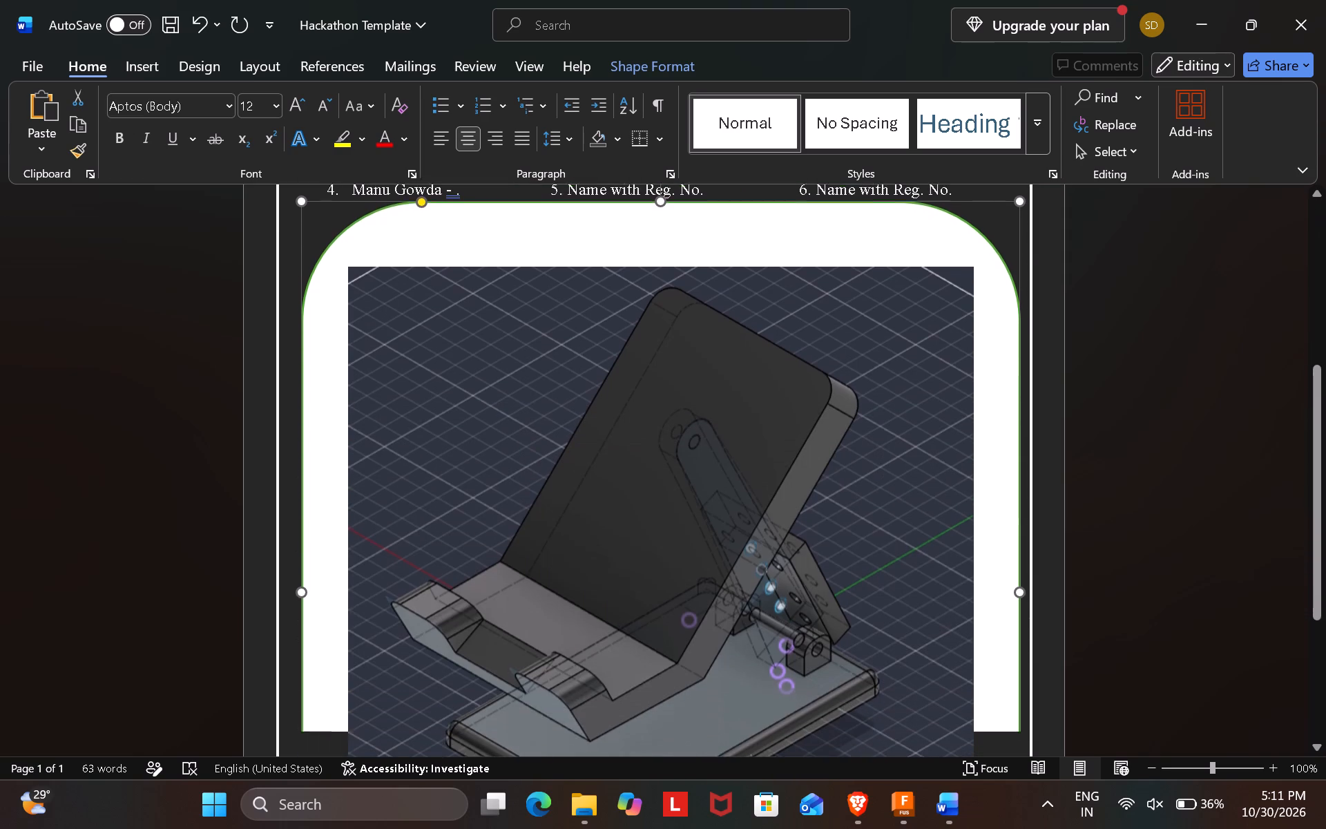
scroll(671, 502, down, 1)
click(671, 469)
scroll(814, 600, down, 2)
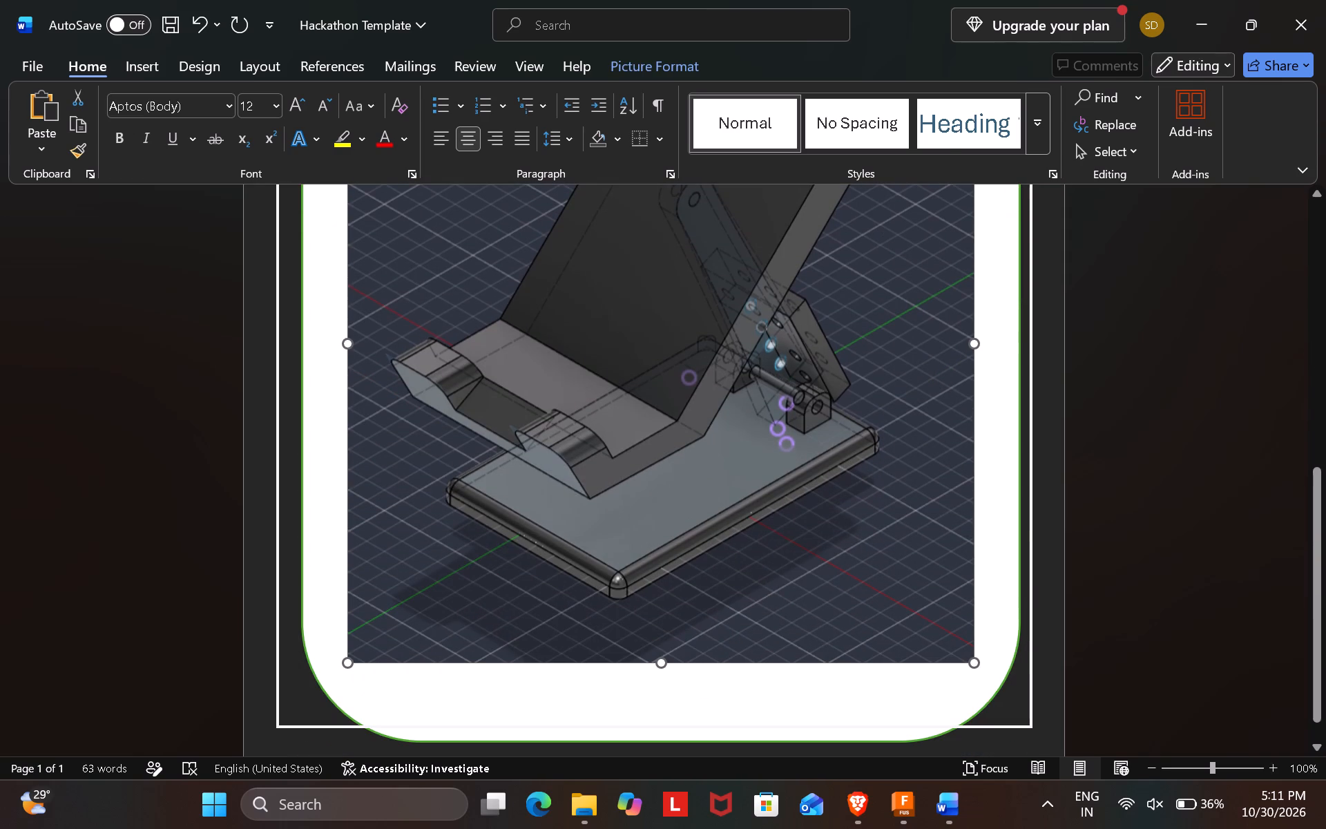
drag(974, 636, 925, 597)
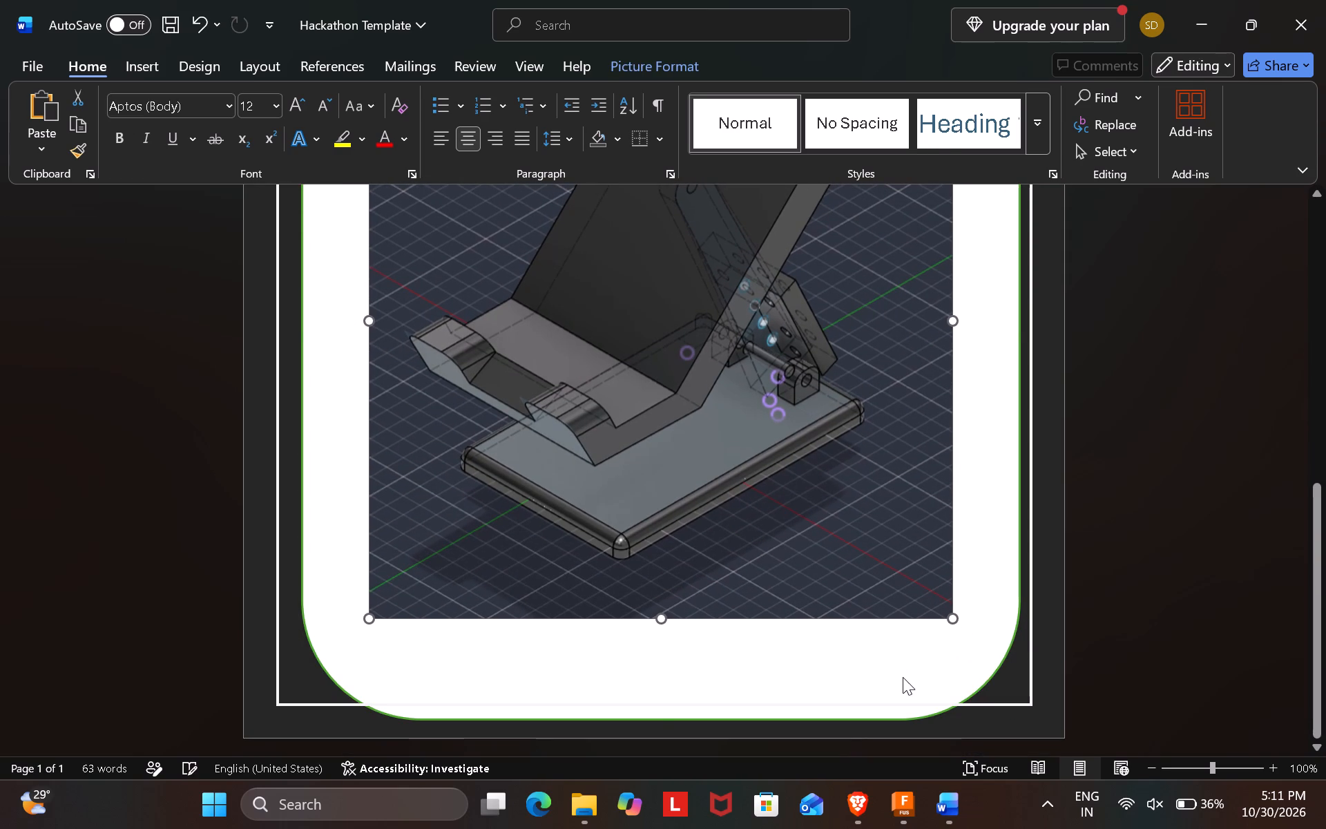
Shrink the rounded shape slightly in width and height from its lower corner to fit within the page border.
click(903, 677)
drag(1021, 723, 1007, 682)
Set the rounded shape's text wrapping to Behind Text.
scroll(841, 589, up, 1)
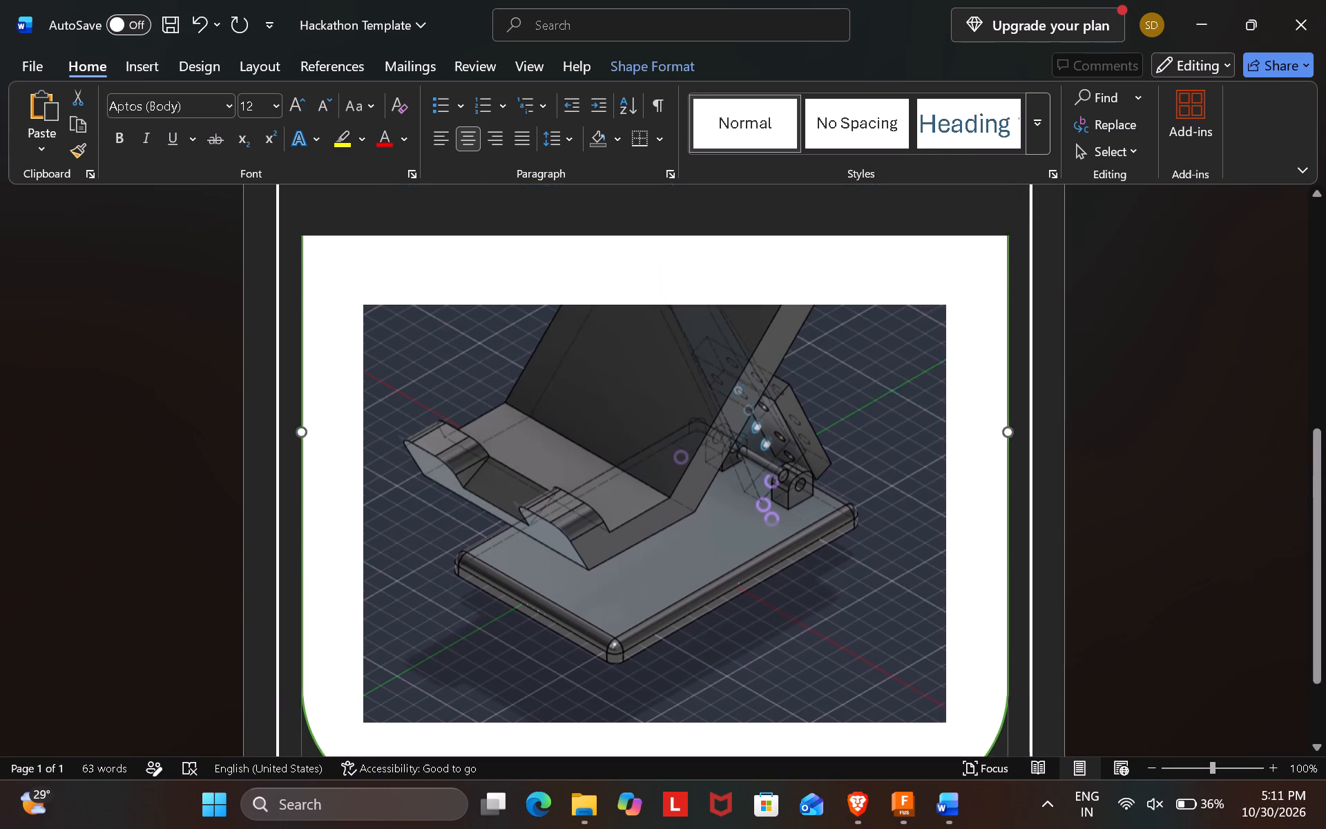
scroll(841, 589, up, 1)
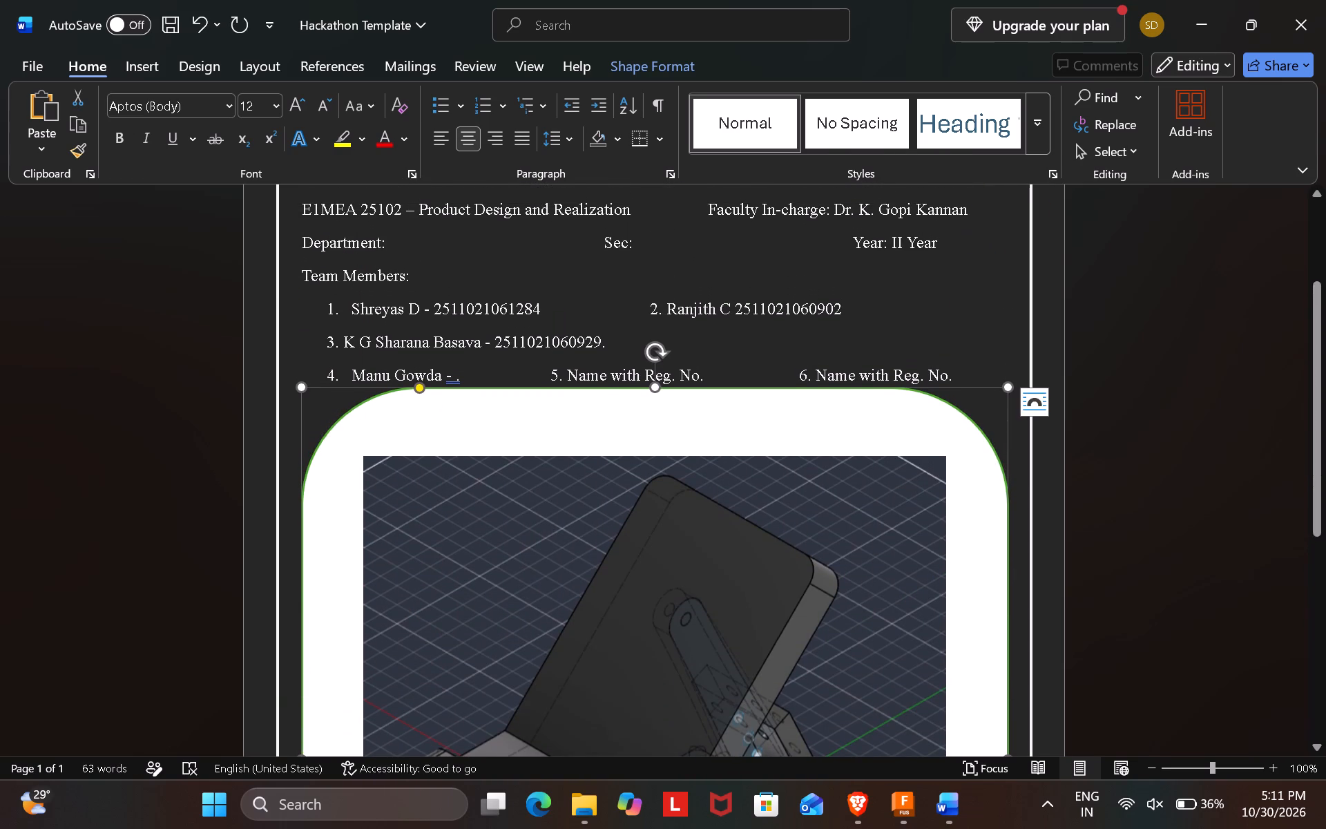
click(1026, 404)
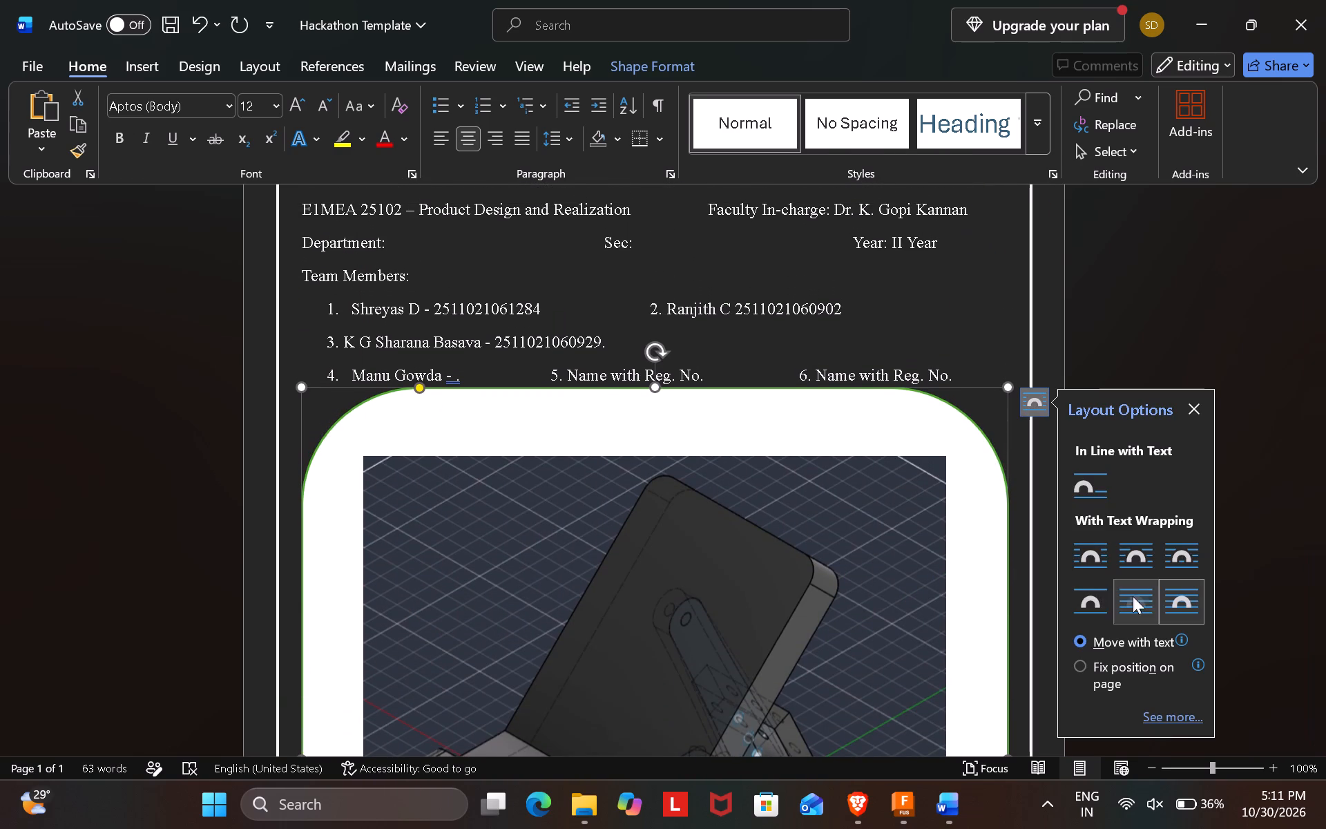
click(1144, 607)
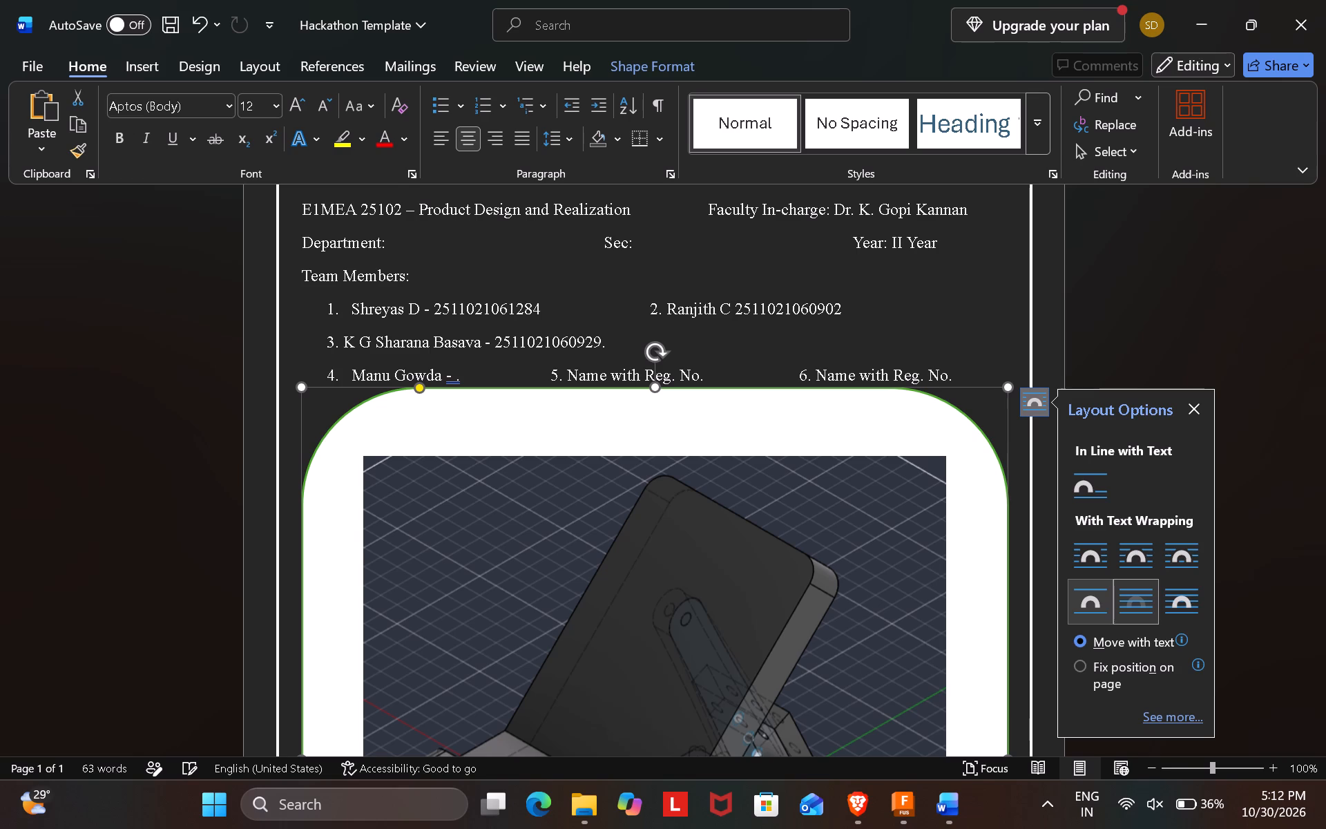
Move the rounded shape slightly down, leaving a gap below the team member lines and centring it between the page borders.
drag(1009, 398, 1014, 428)
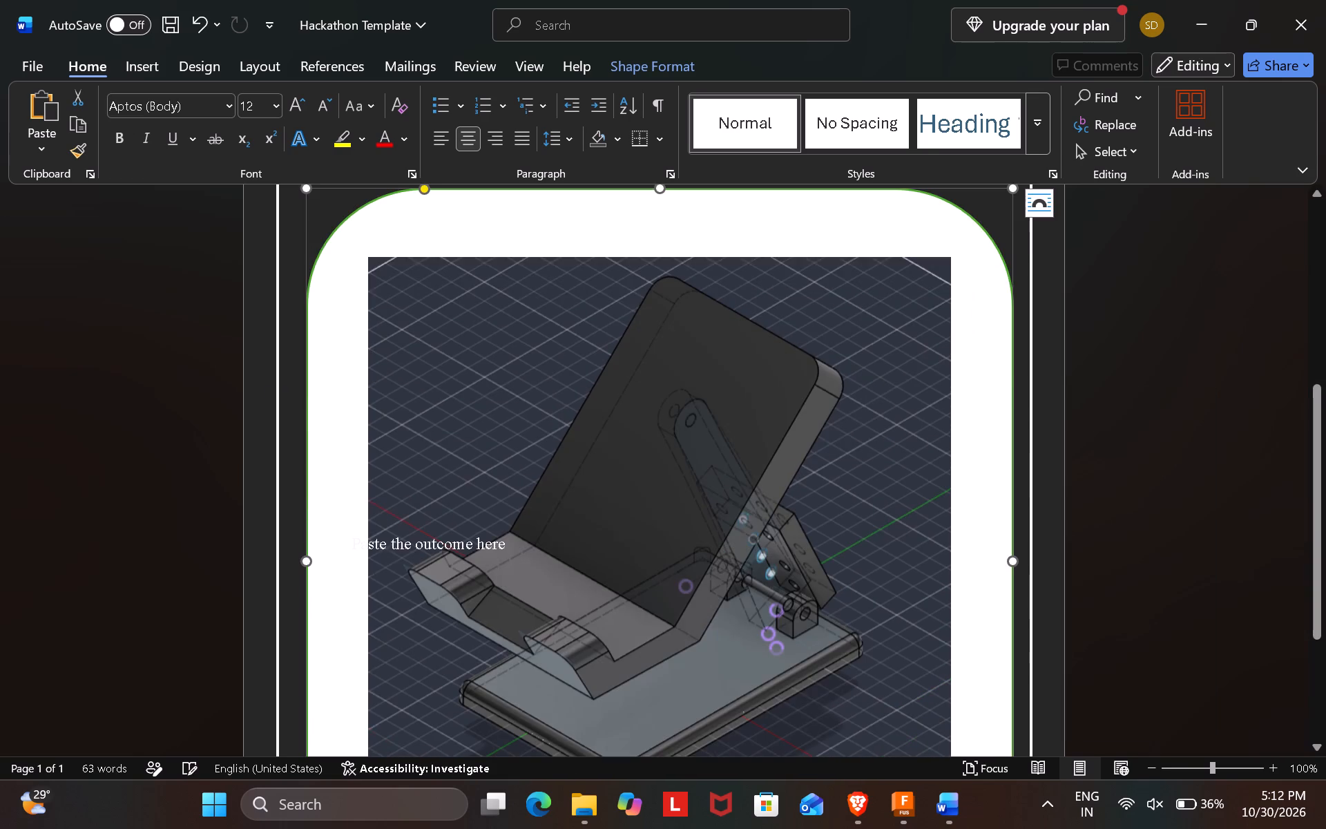
Insert a hyphen and a space between the second team member's name and registration number.
scroll(792, 424, up, 2)
click(492, 482)
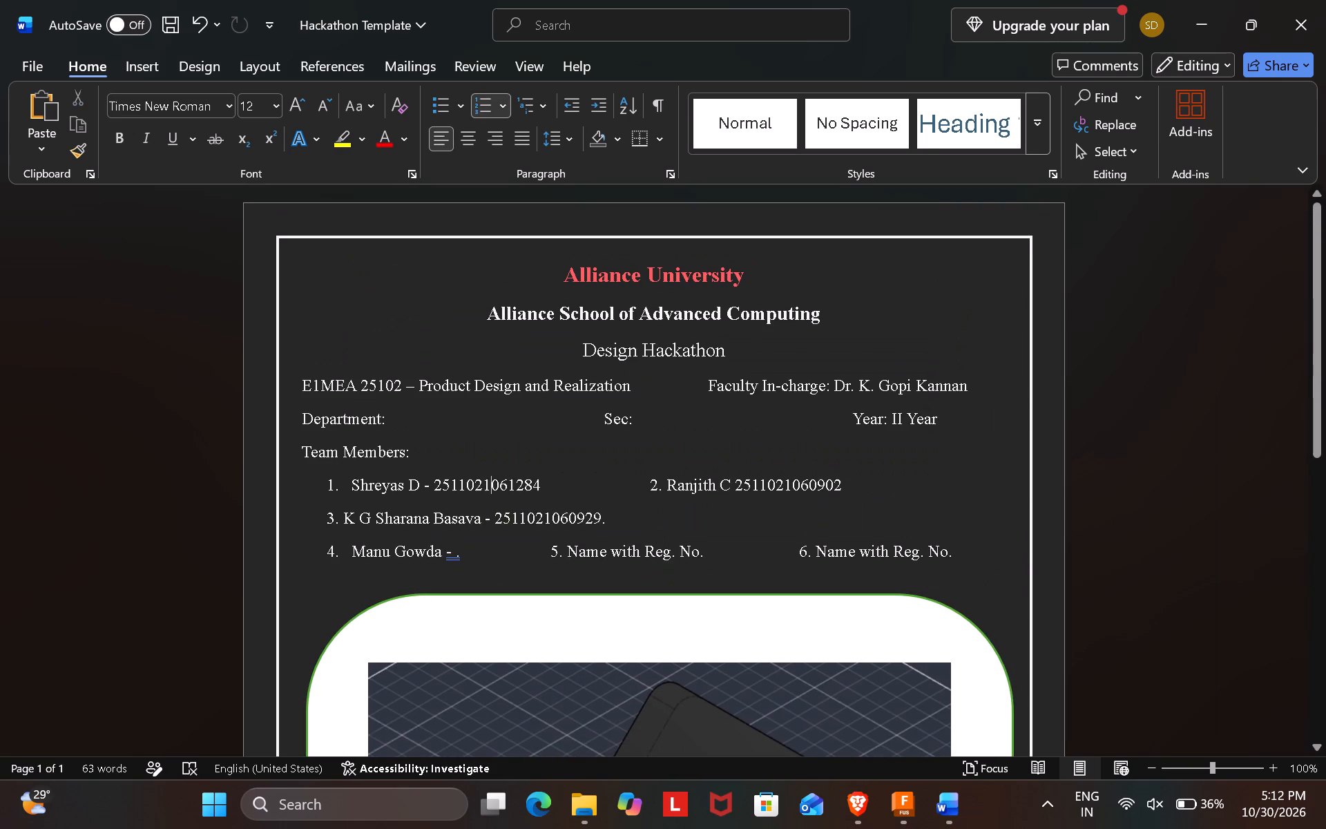
click(735, 488)
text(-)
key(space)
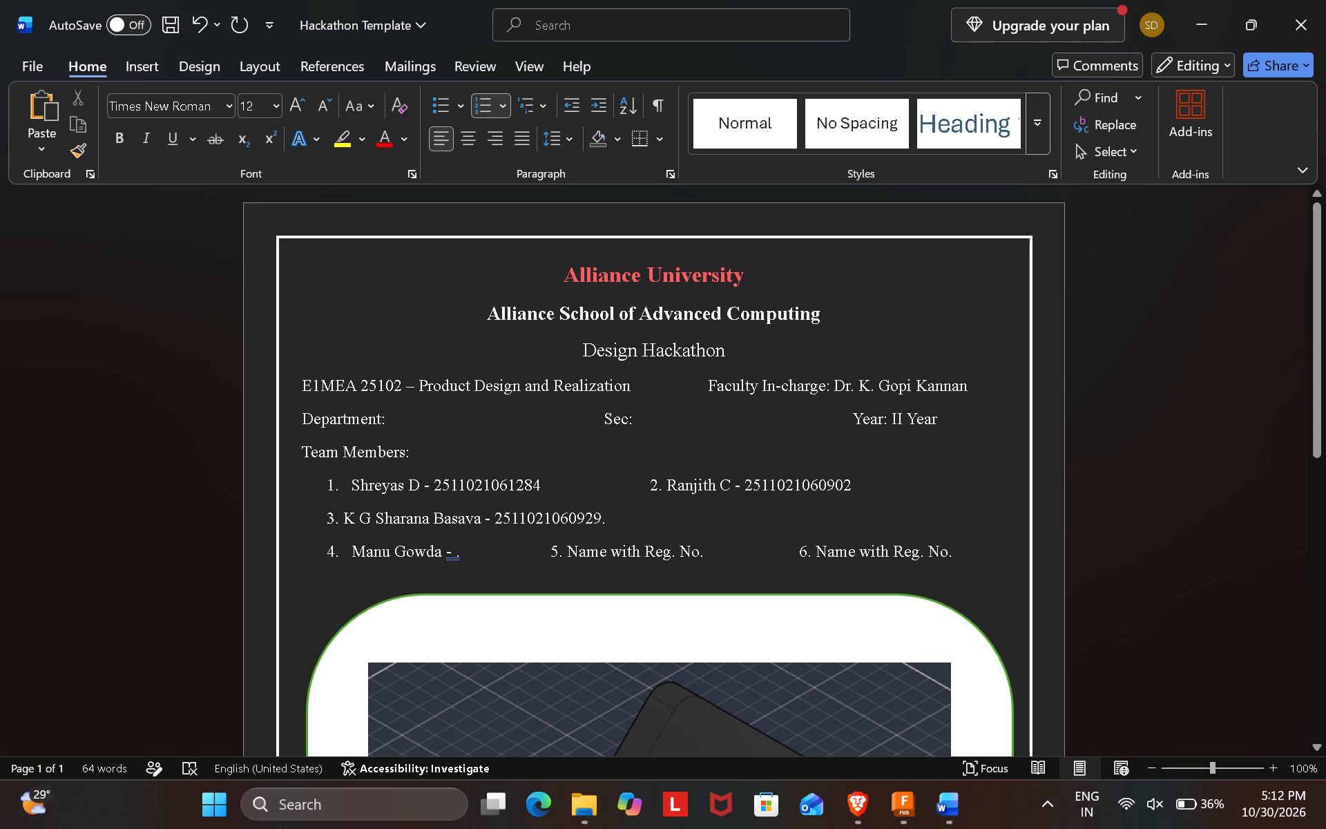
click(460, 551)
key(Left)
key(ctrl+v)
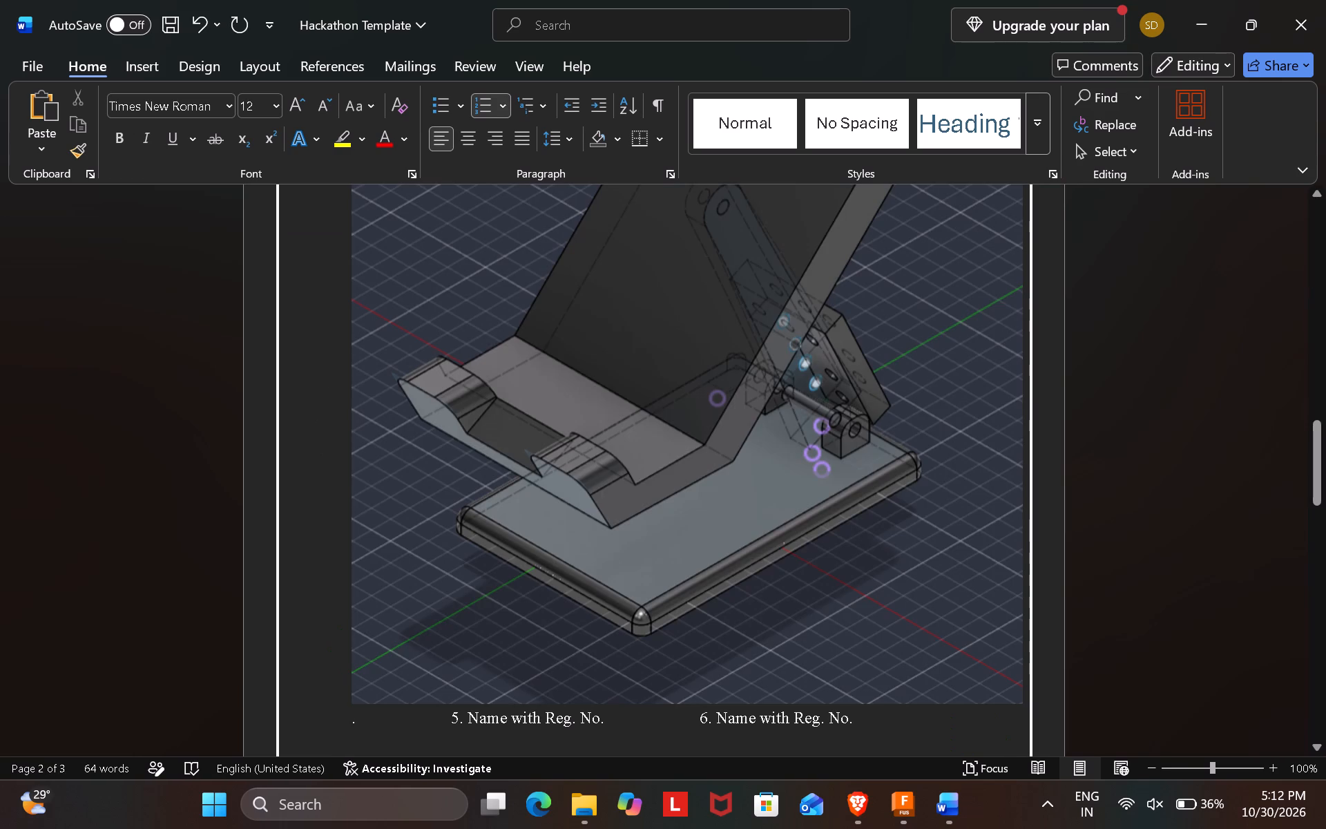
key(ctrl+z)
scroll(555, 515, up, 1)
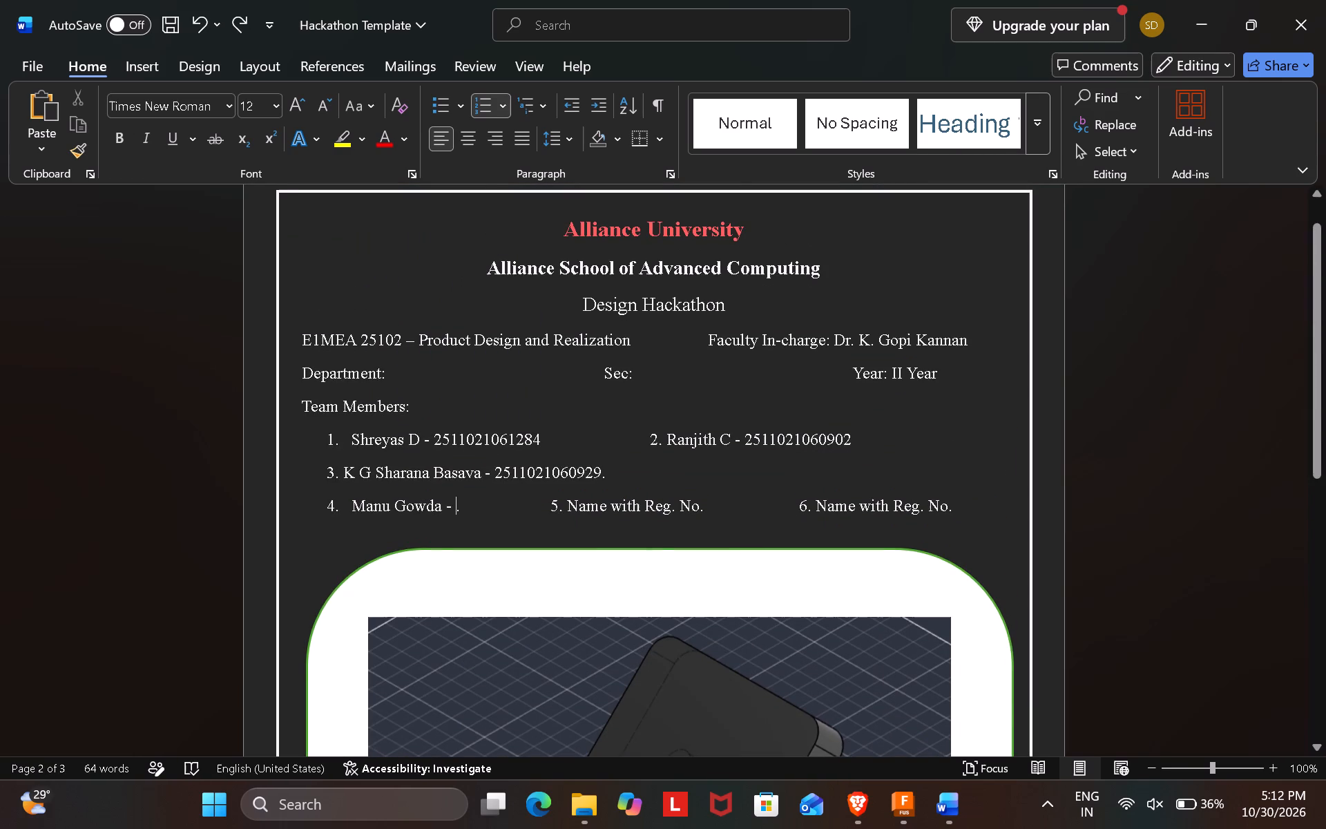
Enter the fourth team member's registration number after the hyphen, reusing the copied number prefix from the clipboard history.
key(super+v)
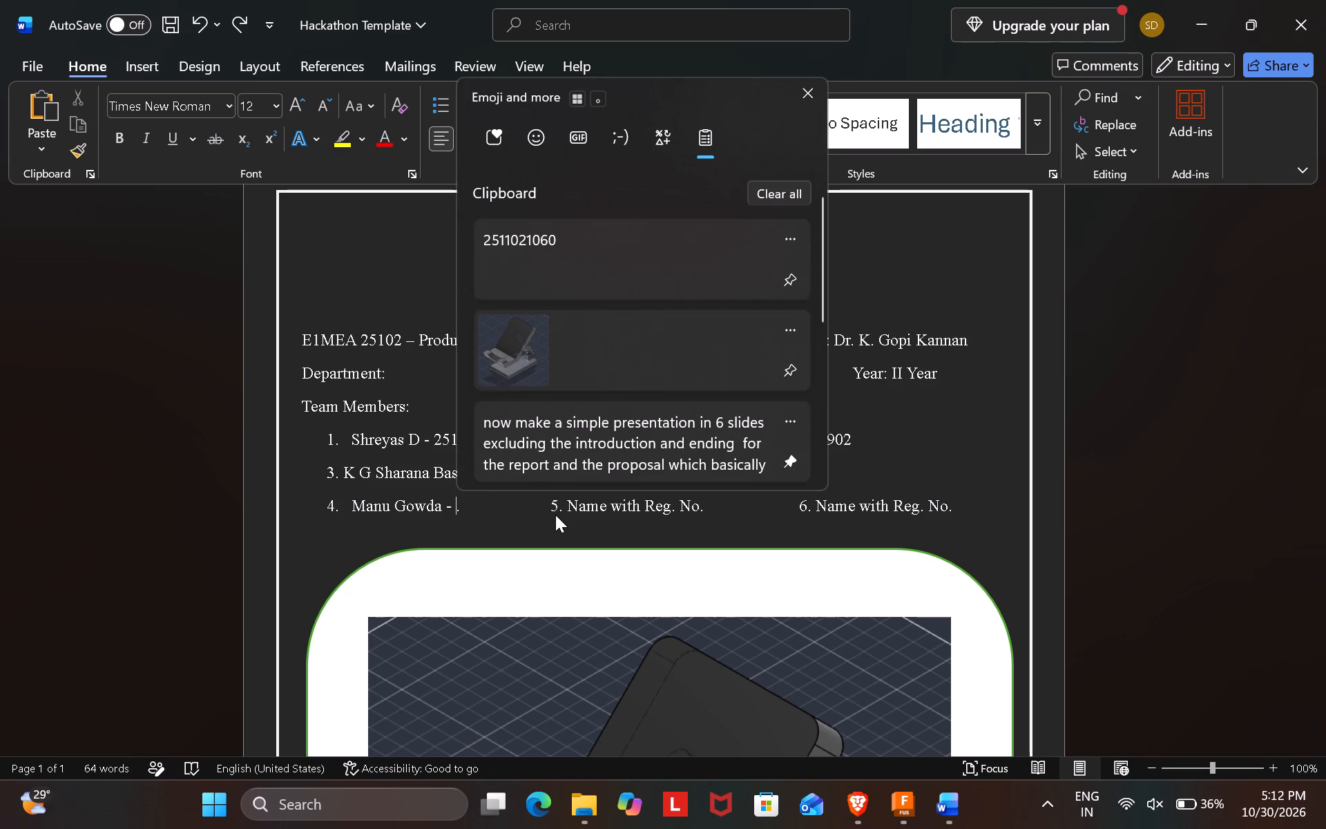
key(Return)
key(ctrl+v)
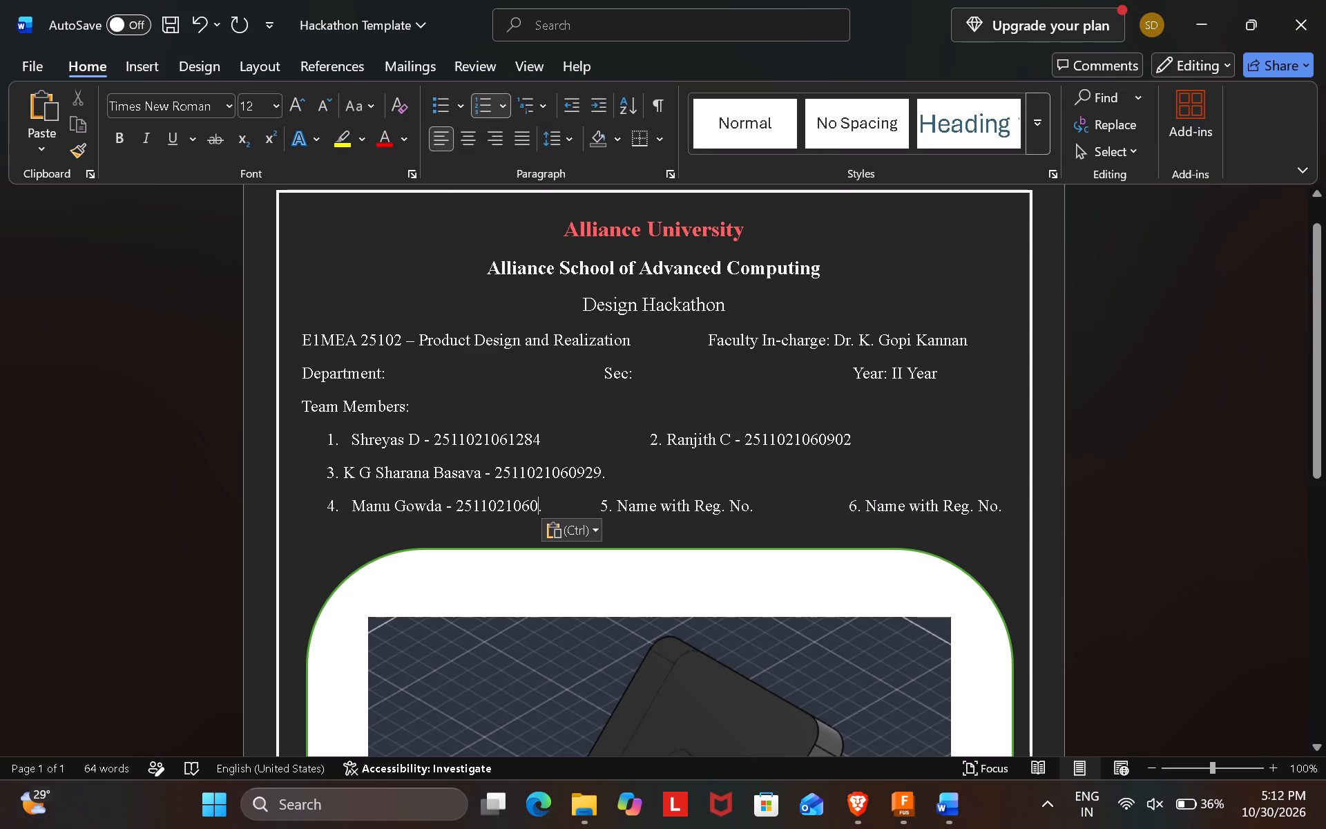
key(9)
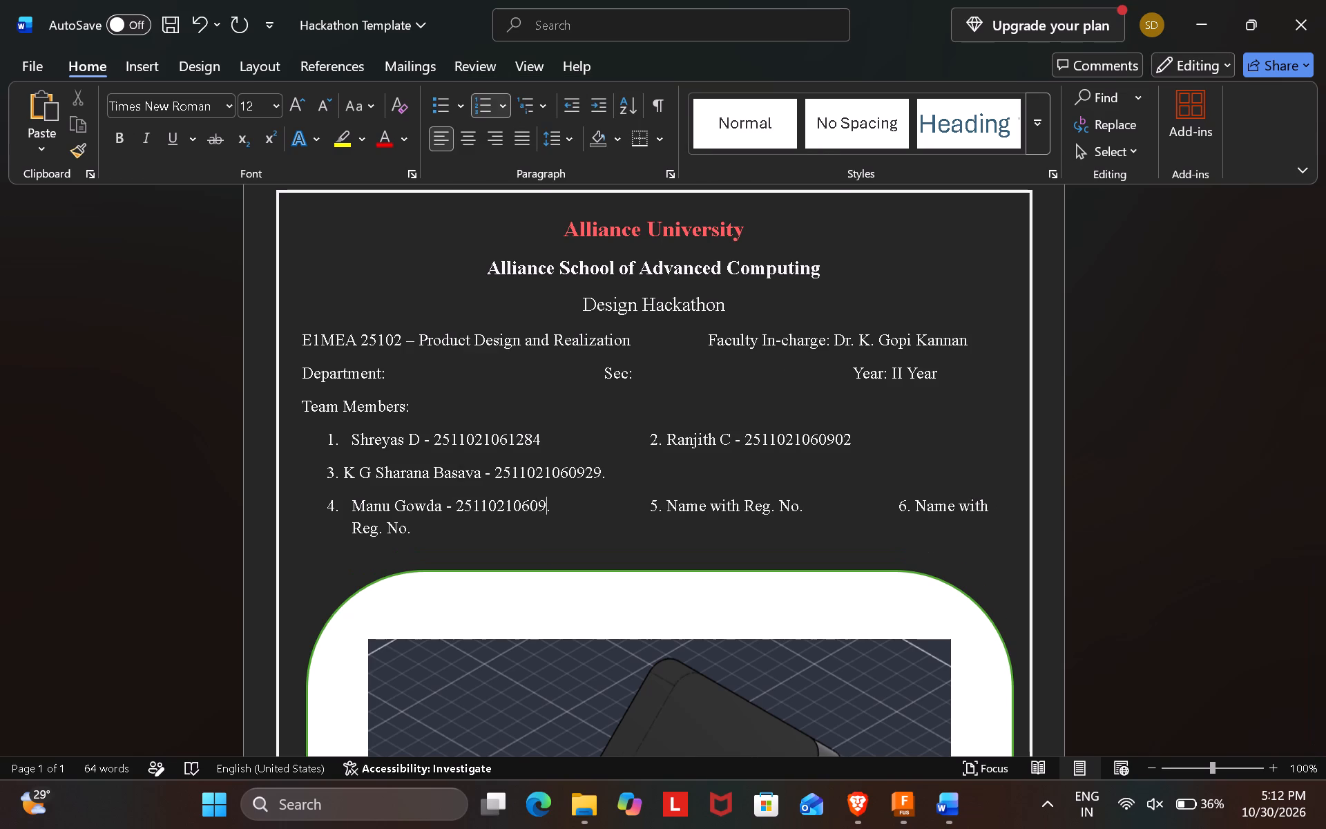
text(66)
Replace the "Name with Reg. No" placeholder of entry 5 with the fifth team member's name, a hyphen and the registration number.
drag(800, 507, 784, 502)
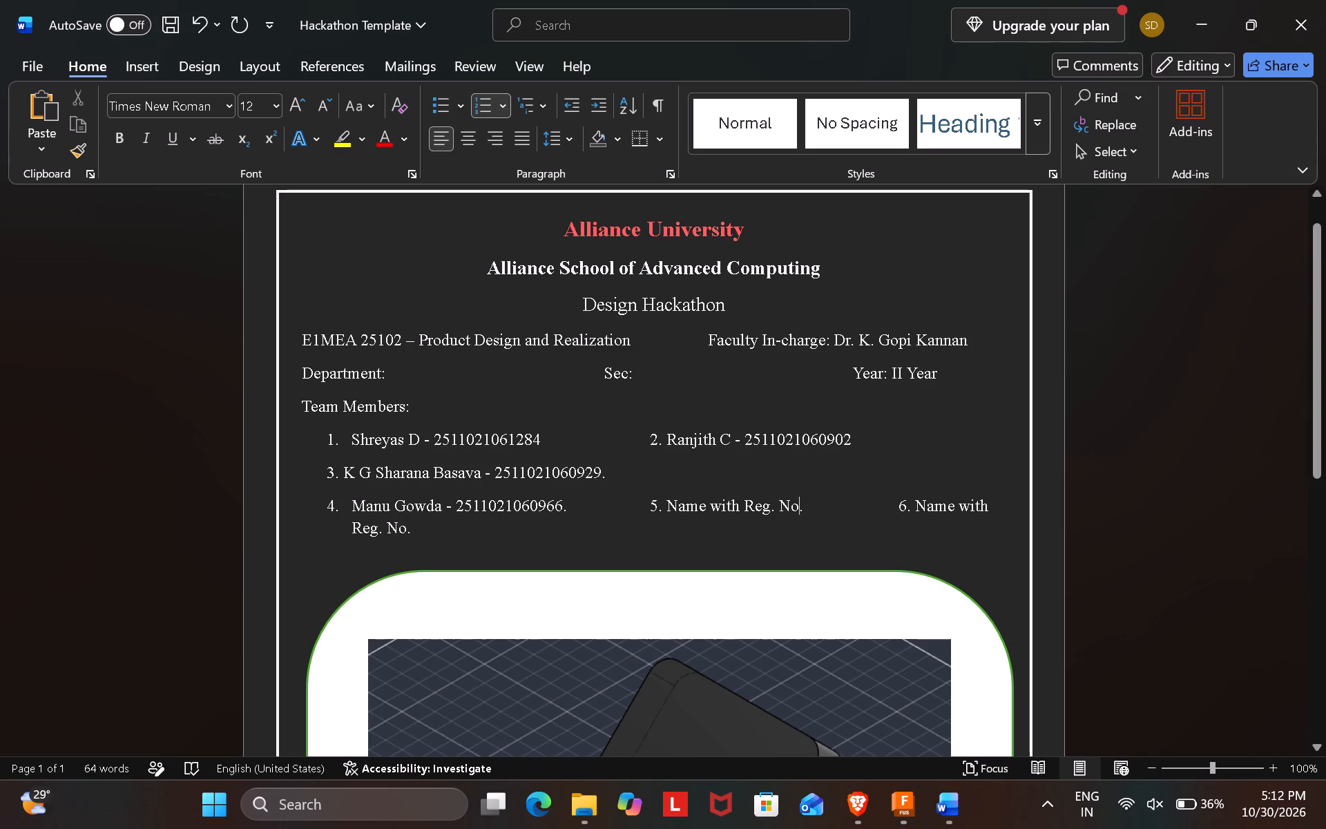
drag(784, 502, 681, 508)
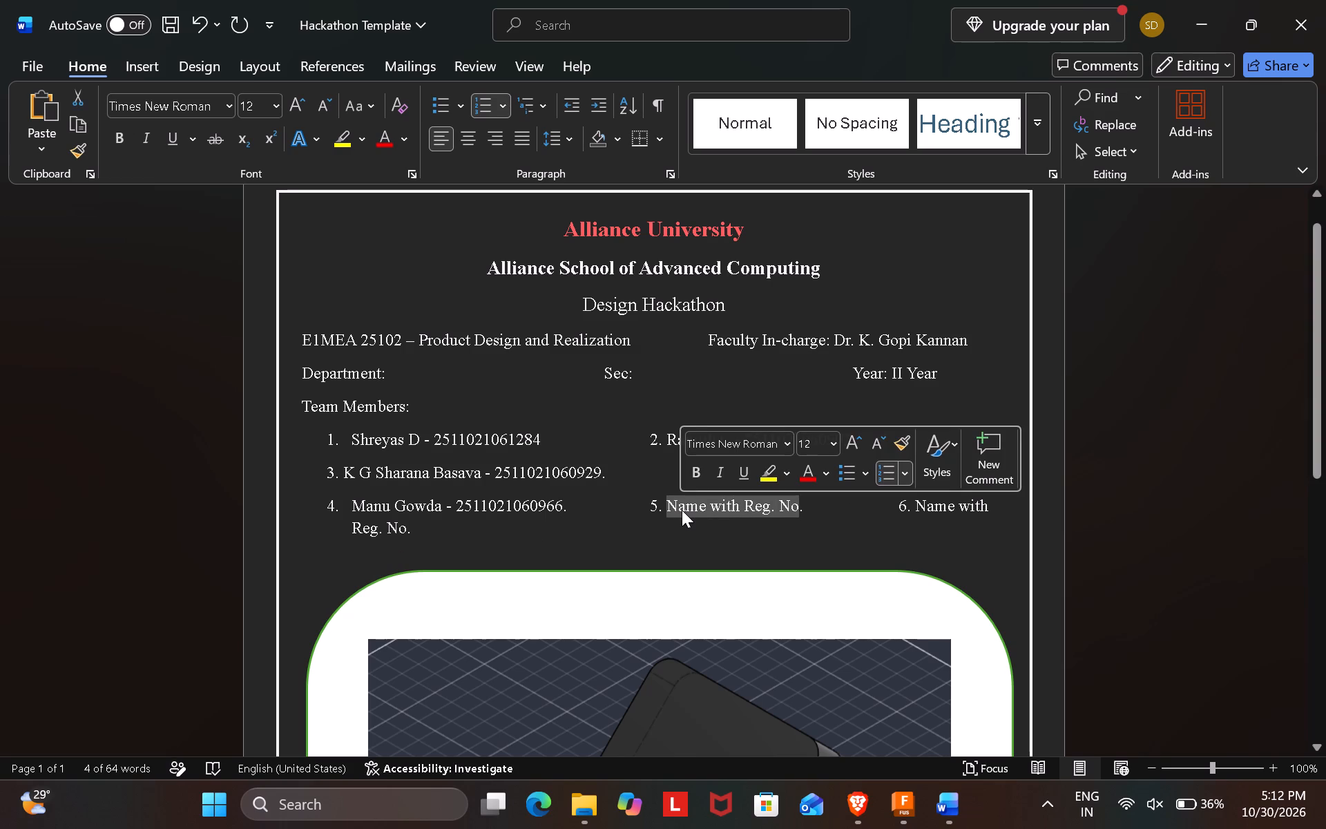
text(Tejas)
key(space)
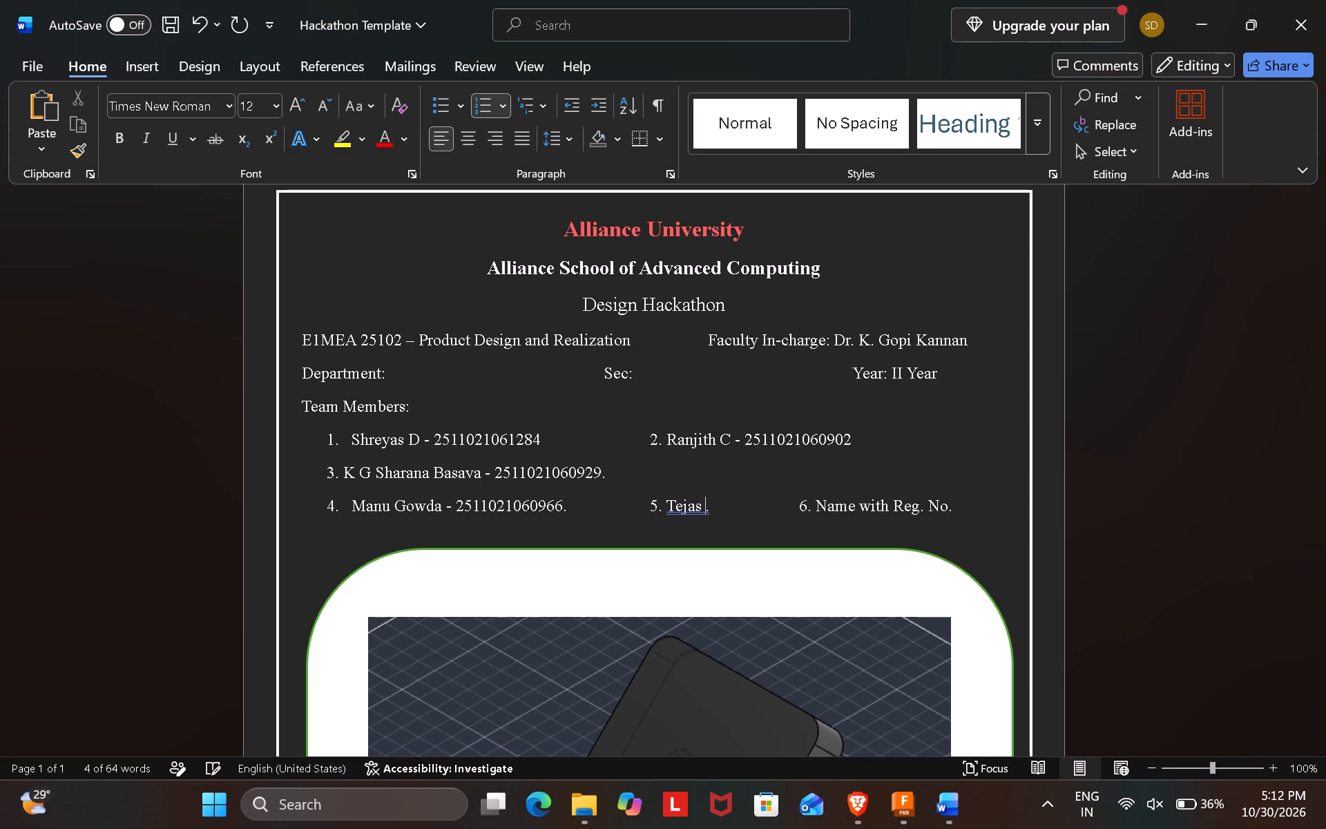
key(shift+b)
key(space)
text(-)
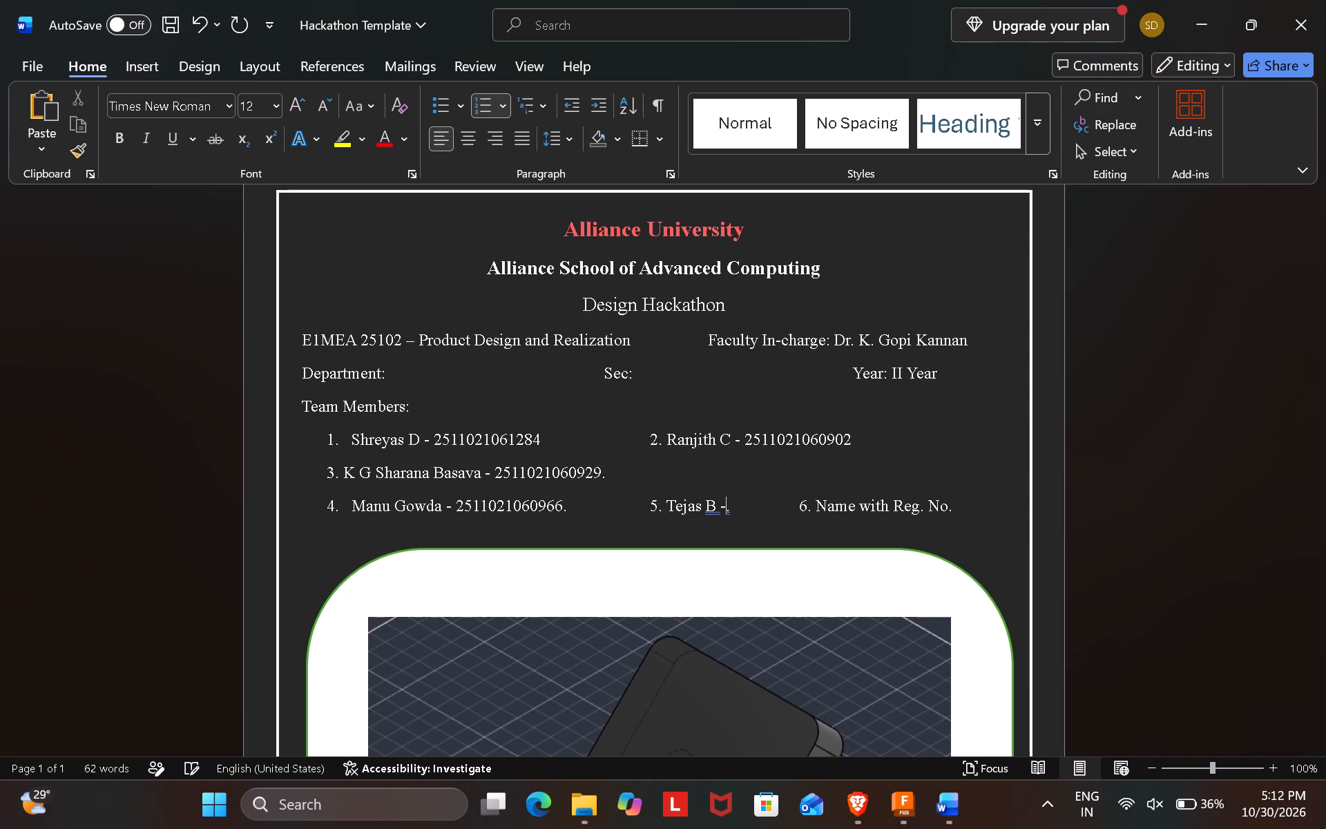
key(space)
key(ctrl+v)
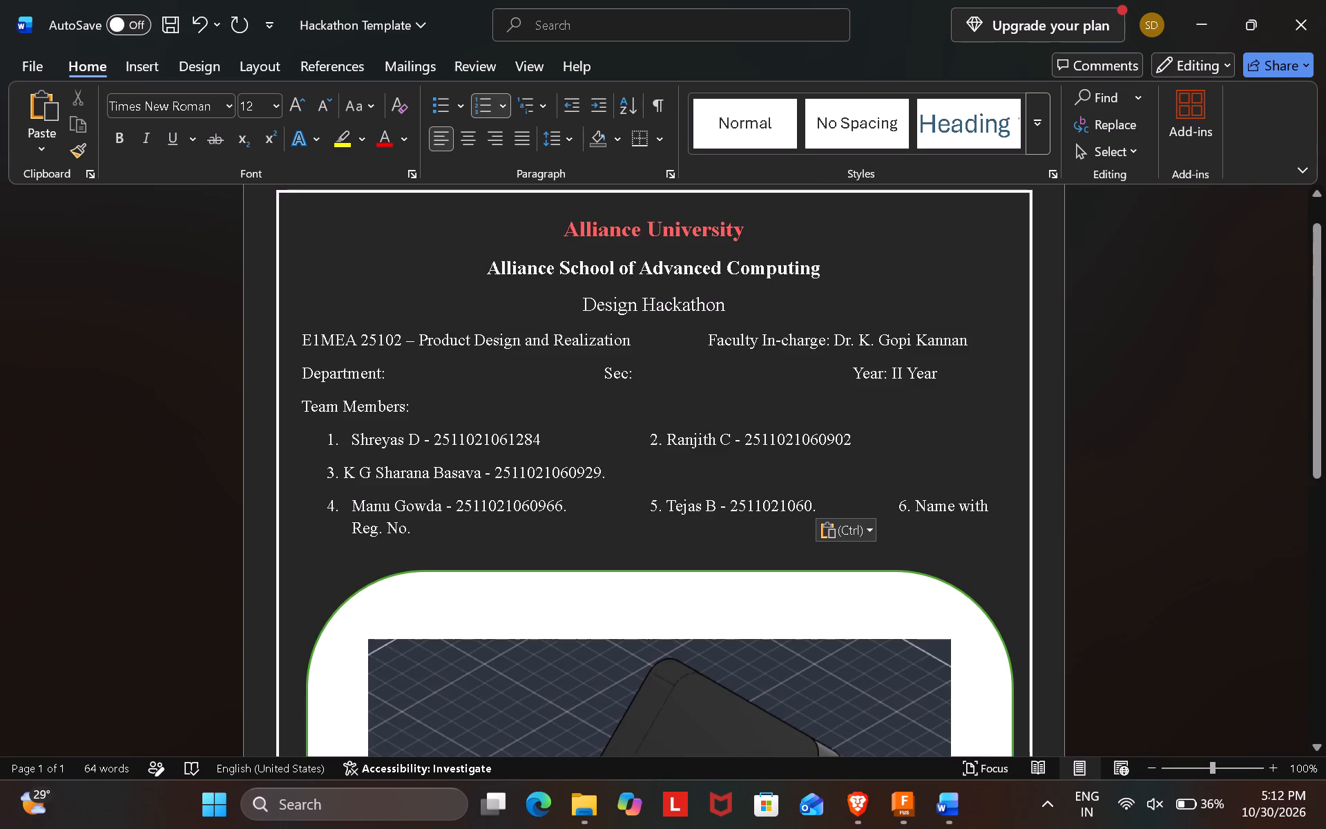
scroll(635, 571, down, 5)
scroll(635, 571, up, 2)
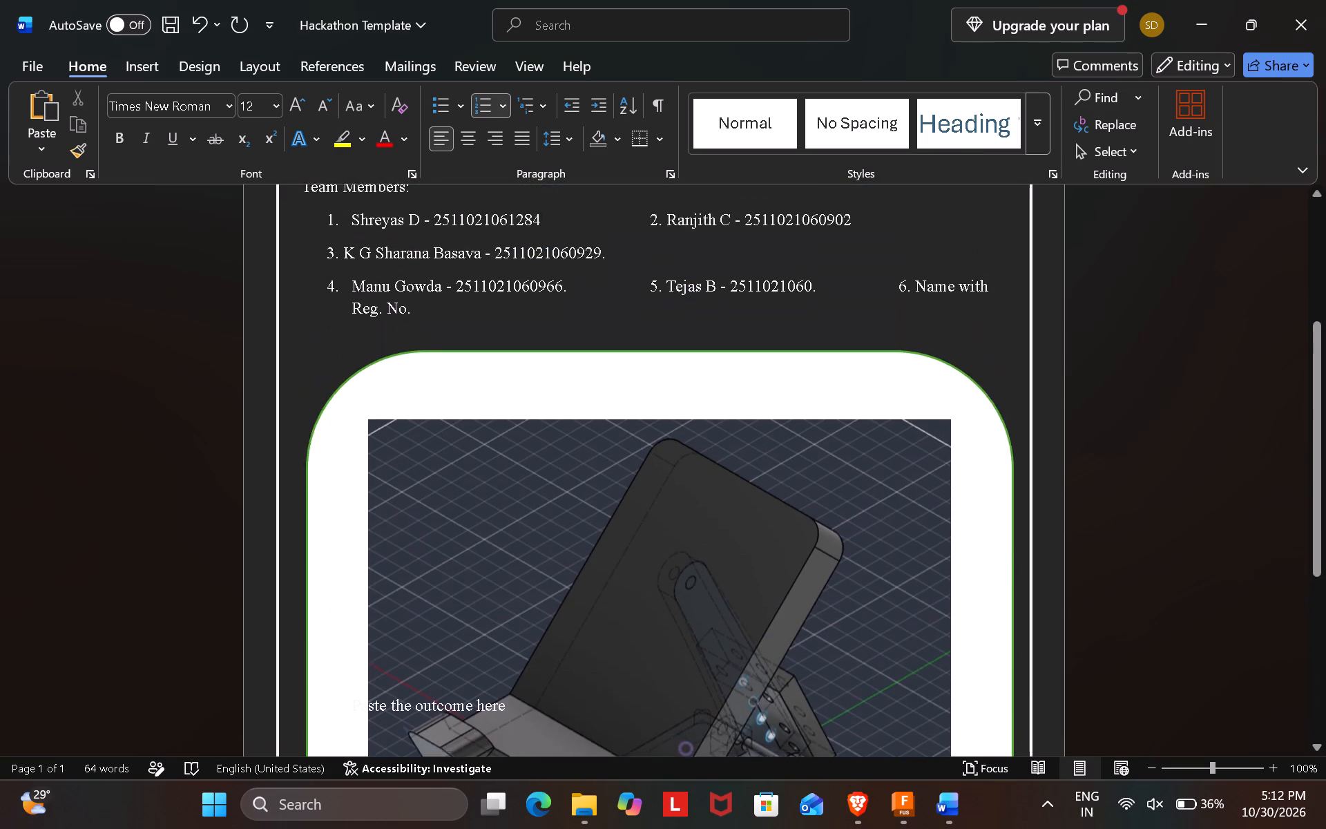
scroll(635, 571, up, 2)
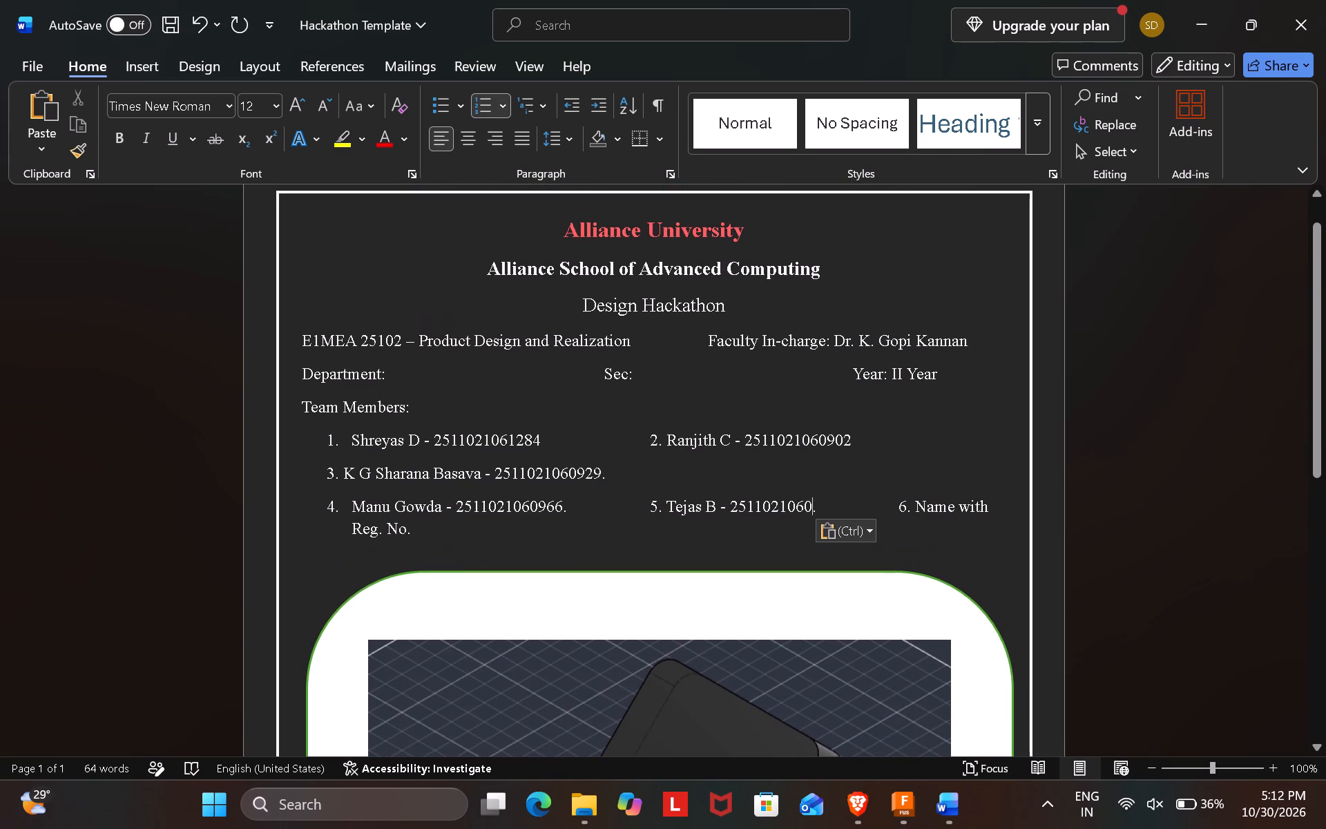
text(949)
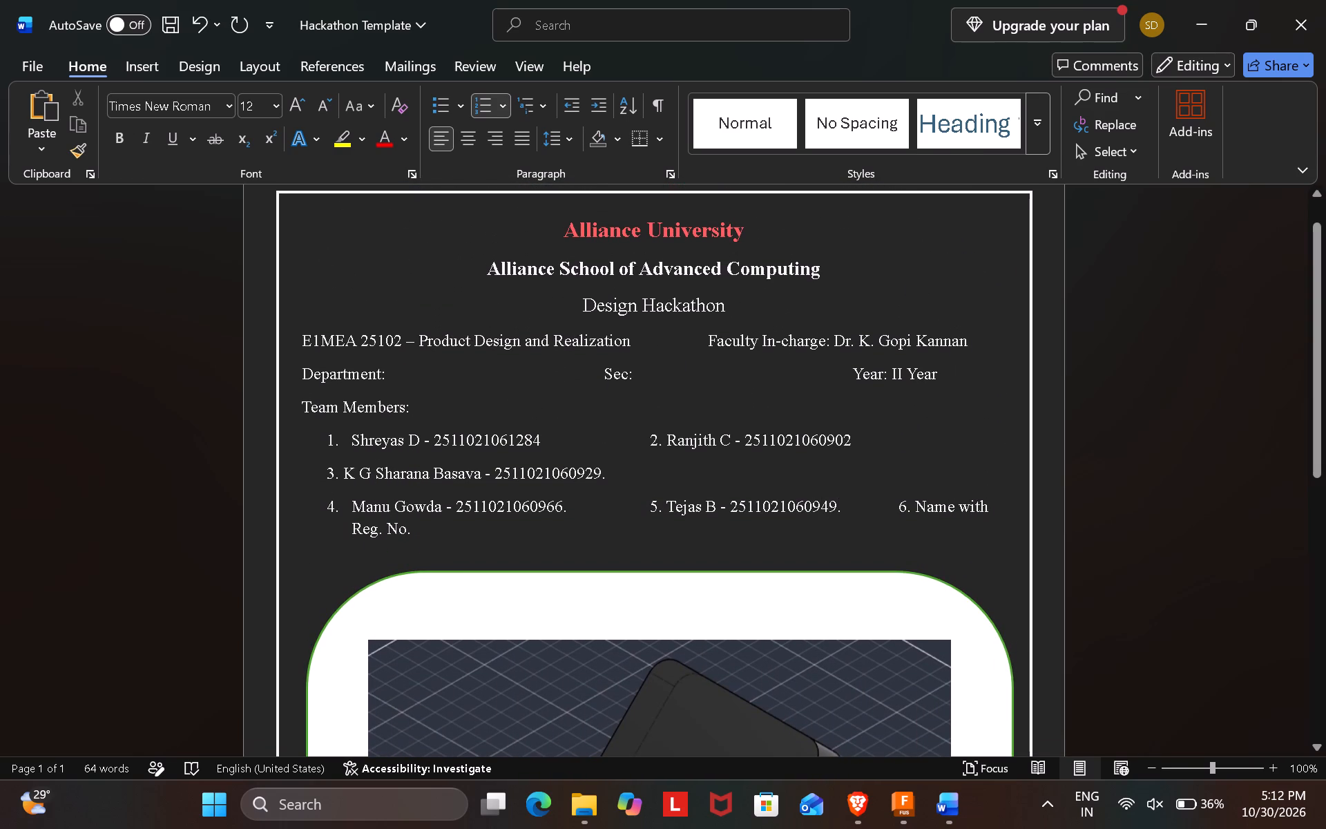
Move entry 6 onto its own line below entry 4, without automatic list numbering and aligned with entry 3.
click(881, 500)
key(Return)
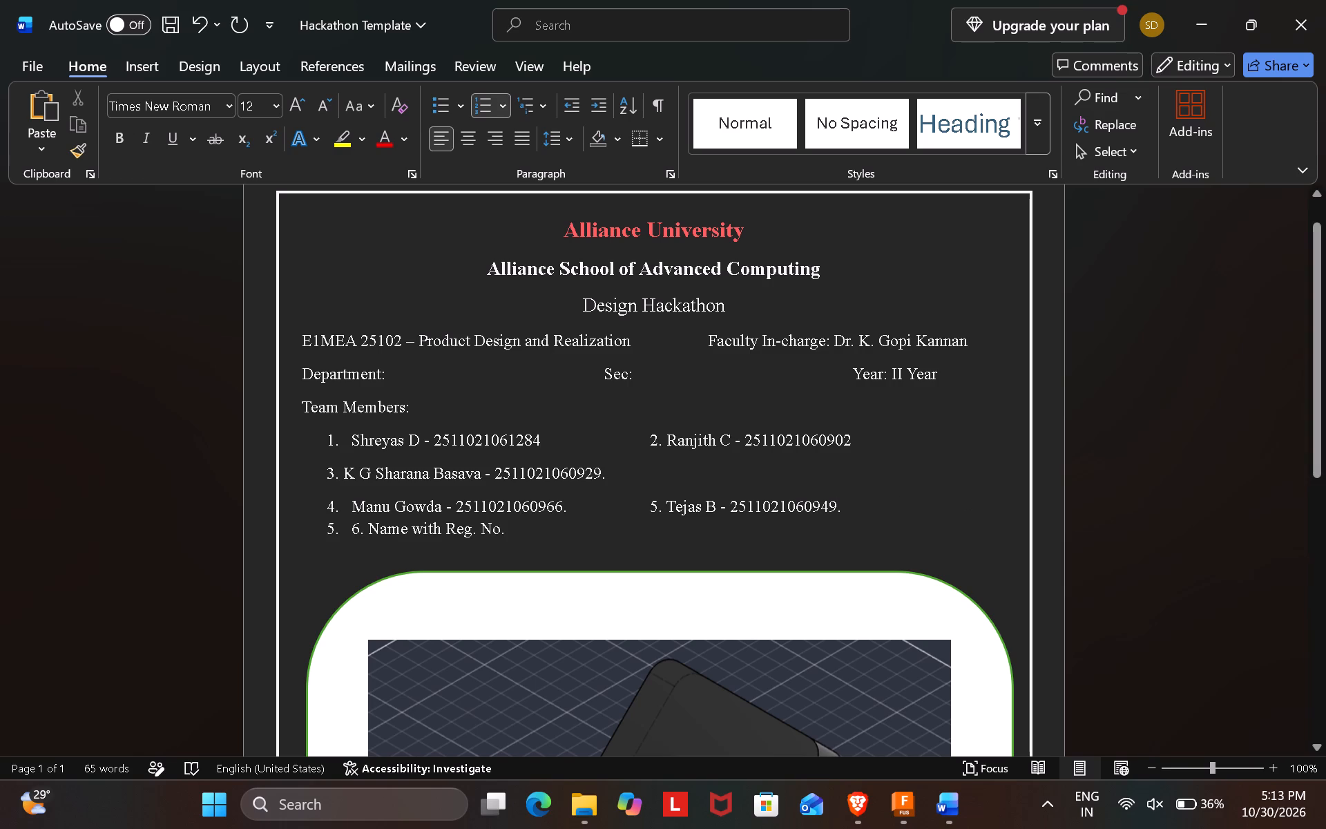
key(BackSpace)
key(BackSpace)
Replace the "Name with Reg. No." placeholder of entry 6 with the sixth team member's name, a hyphen and the registration number.
key(Right)
key(Right)
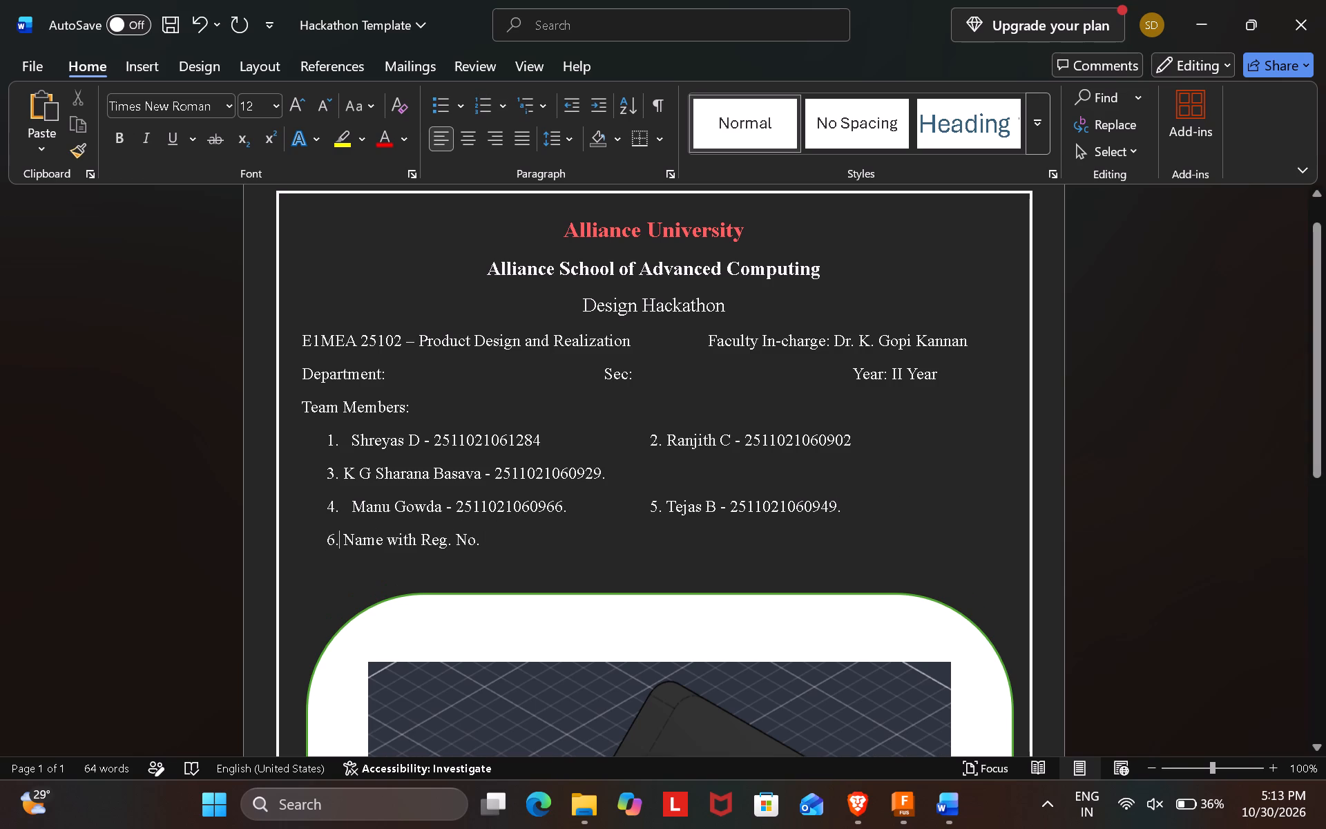
key(ctrl+Delete)
key(ctrl+Delete)
key(ctrl+Delete)
key(ctrl+Delete)
key(ctrl+Delete)
key(ctrl+Delete)
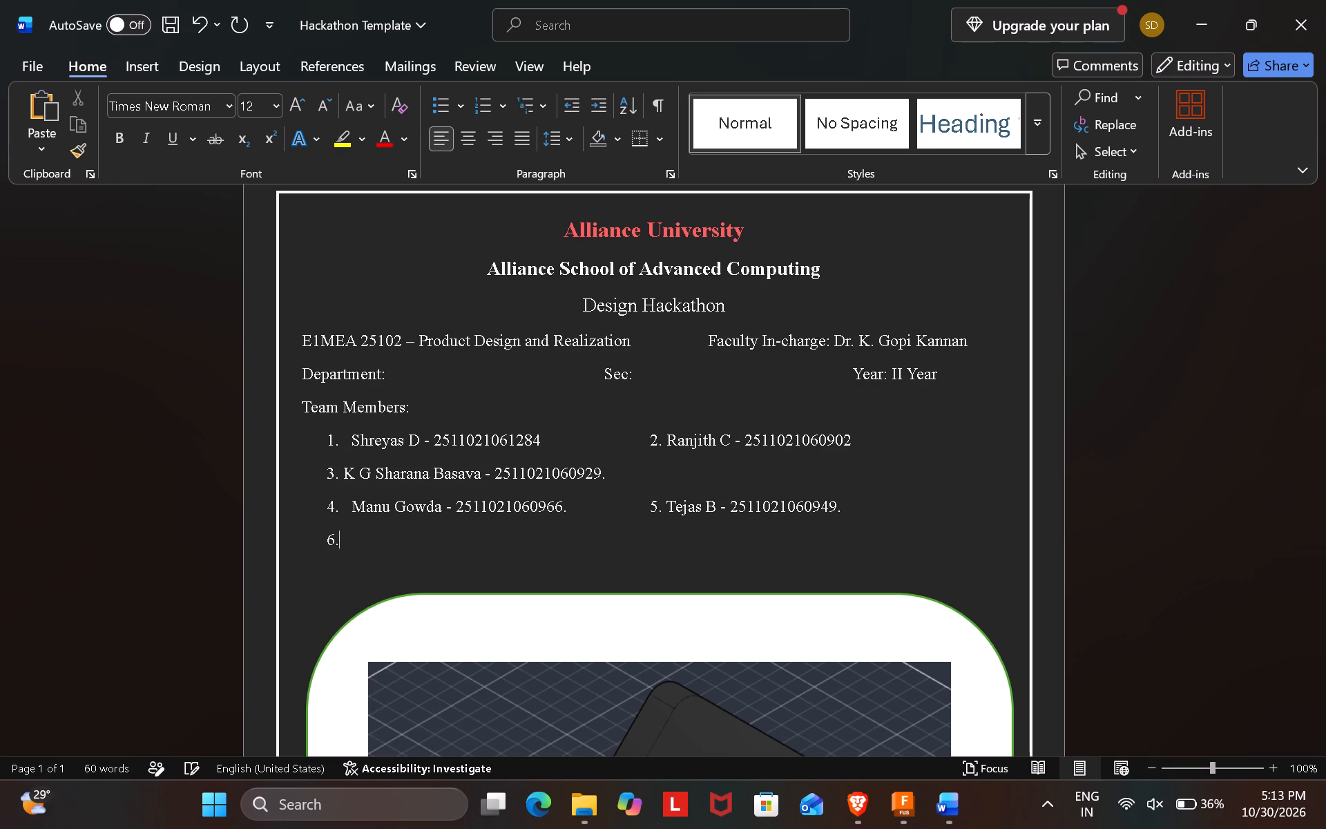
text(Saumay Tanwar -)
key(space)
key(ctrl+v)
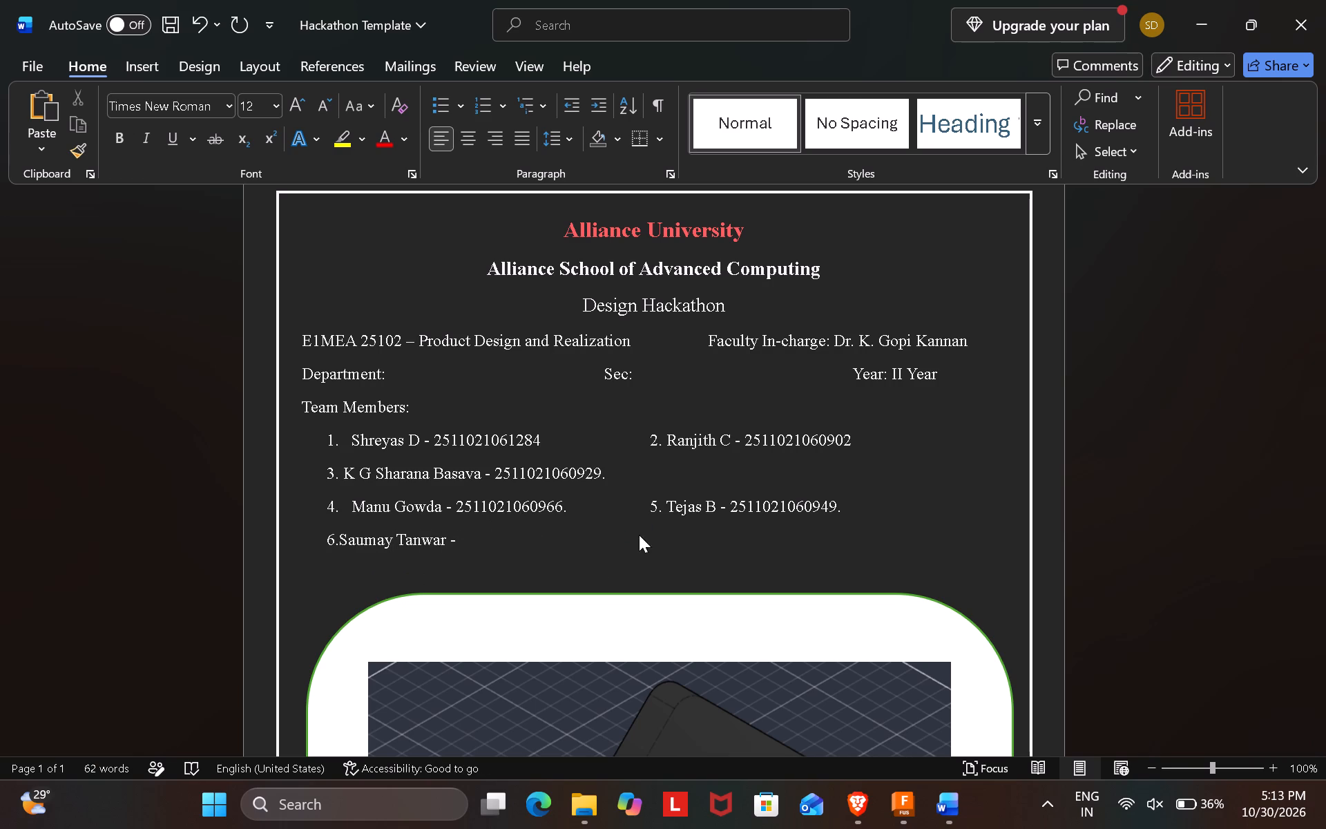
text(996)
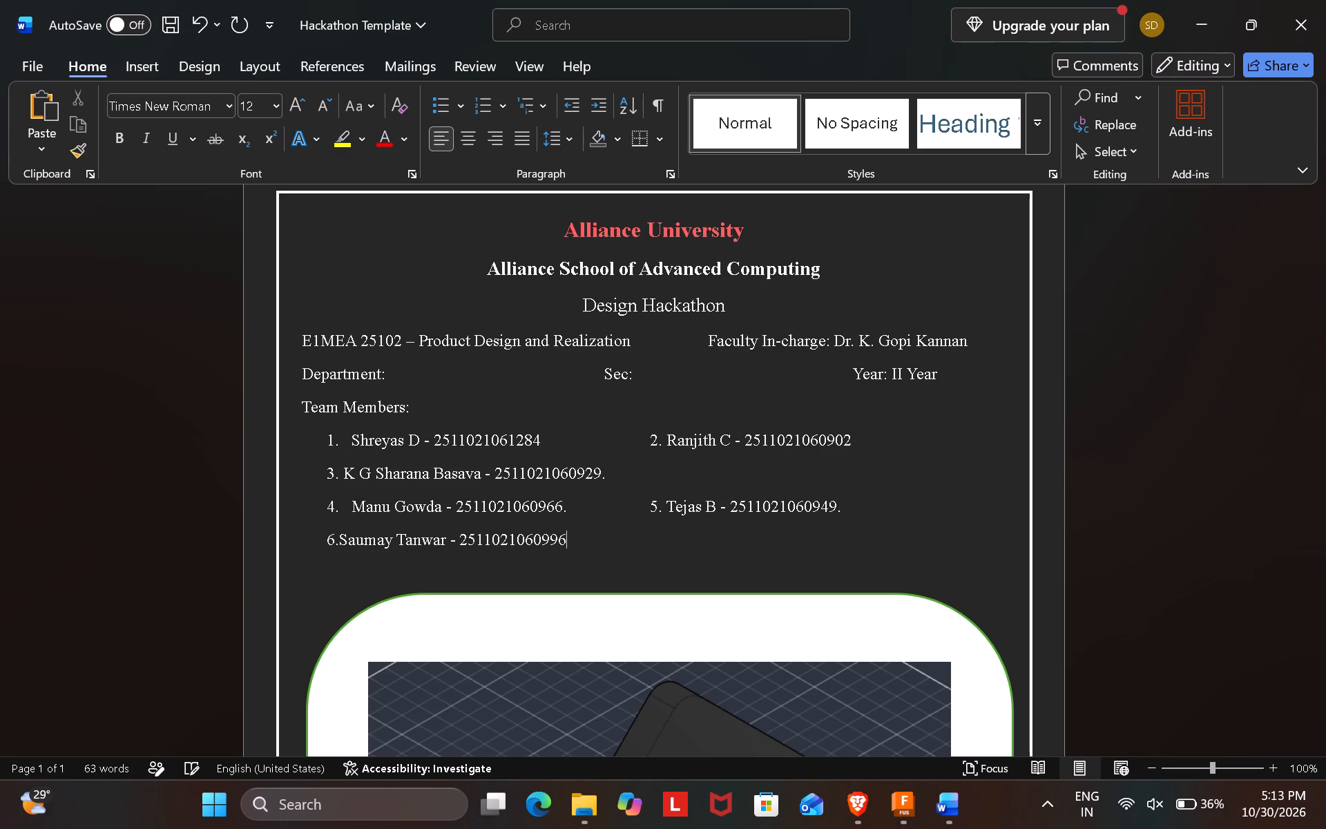
Move entries 2 and 5 onto their own lines, without automatic numbering, so each team member has a separate line.
click(641, 438)
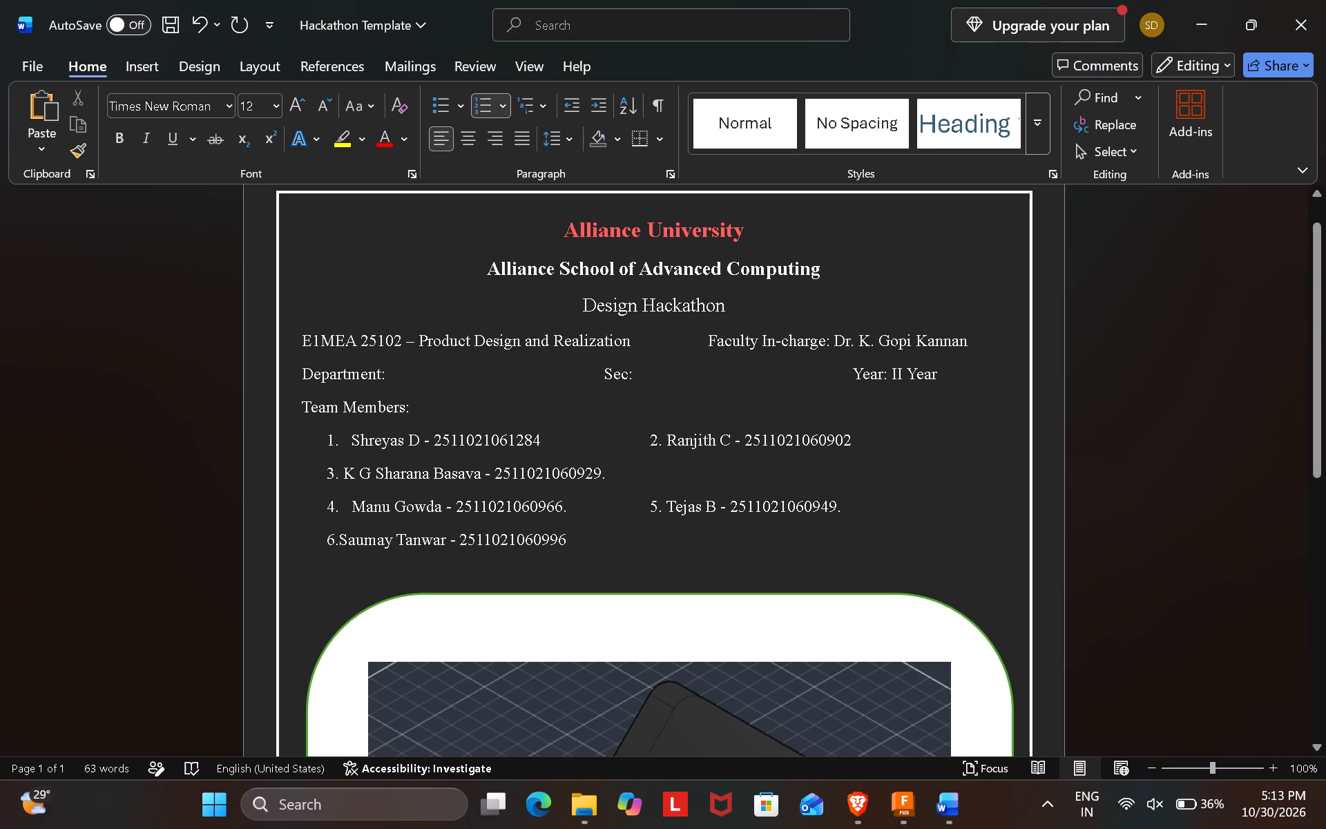
key(Return)
key(BackSpace)
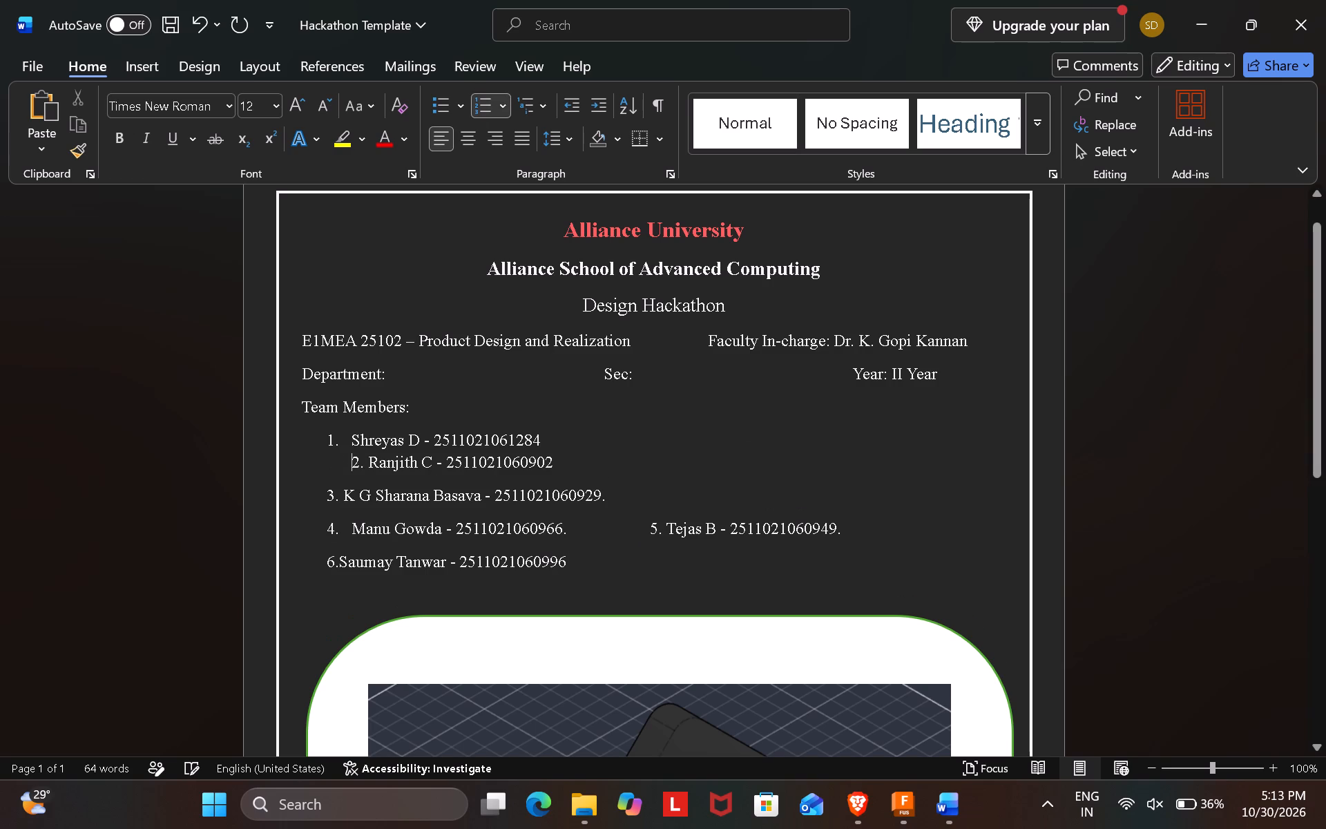
key(BackSpace)
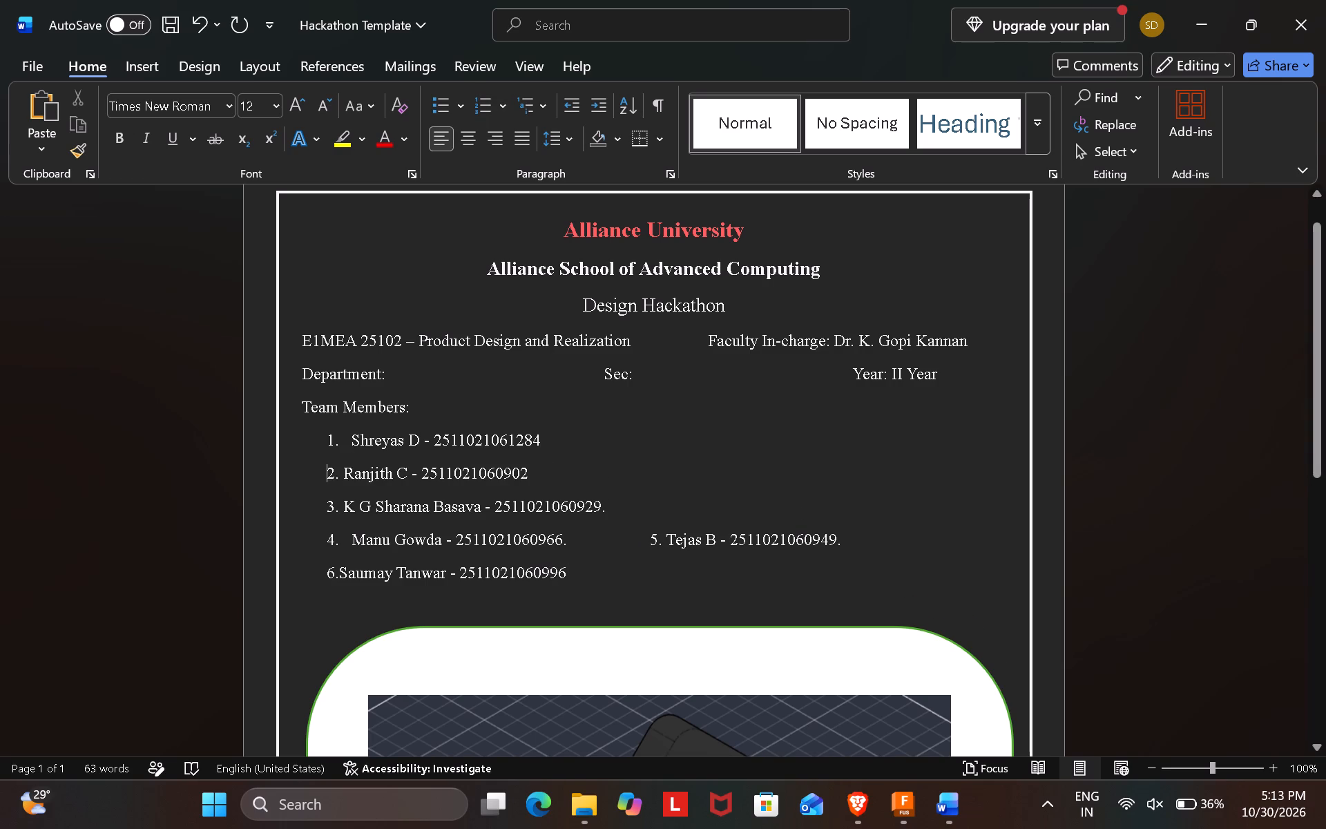
click(642, 544)
key(Return)
key(BackSpace)
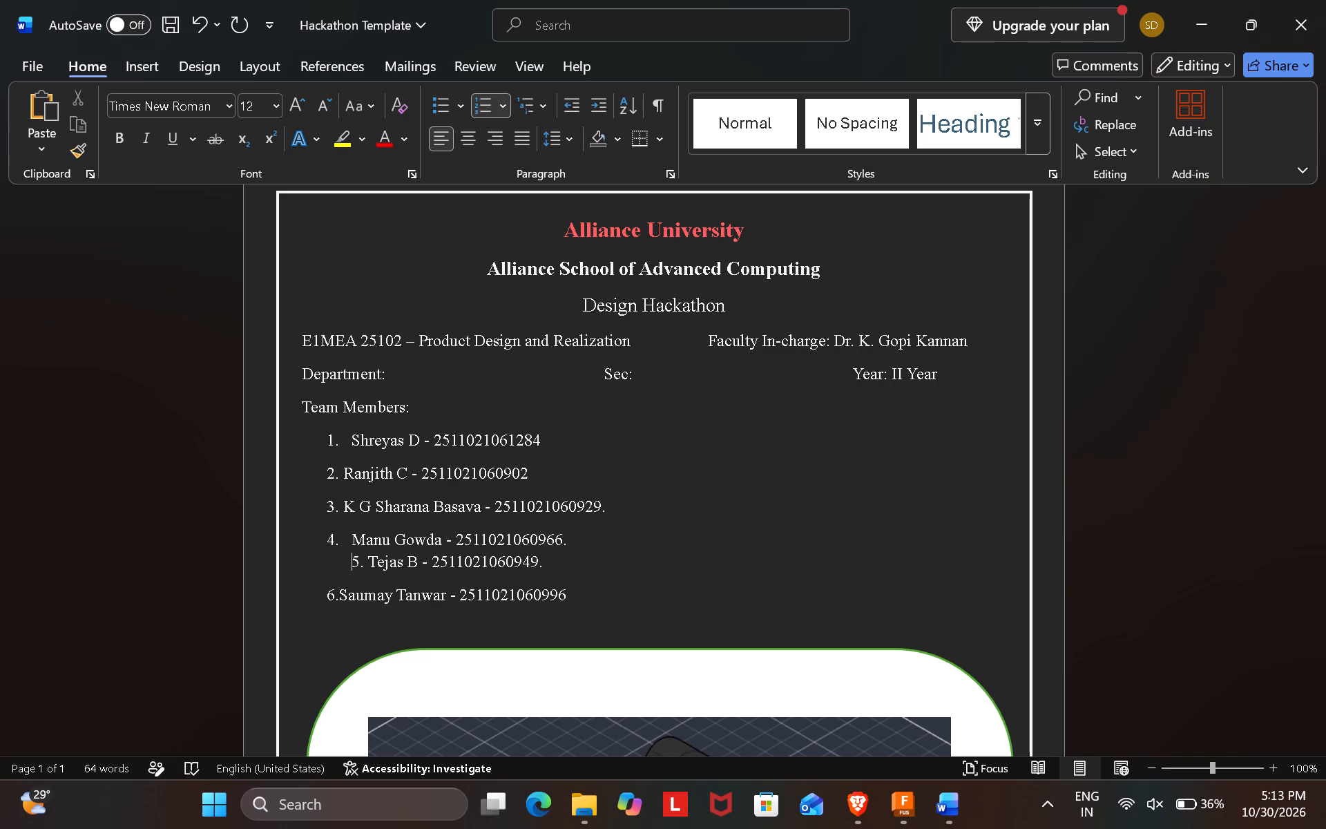
key(BackSpace)
Move the rounded shape with its picture slightly up, directly beneath the sixth team member's line.
scroll(677, 578, down, 2)
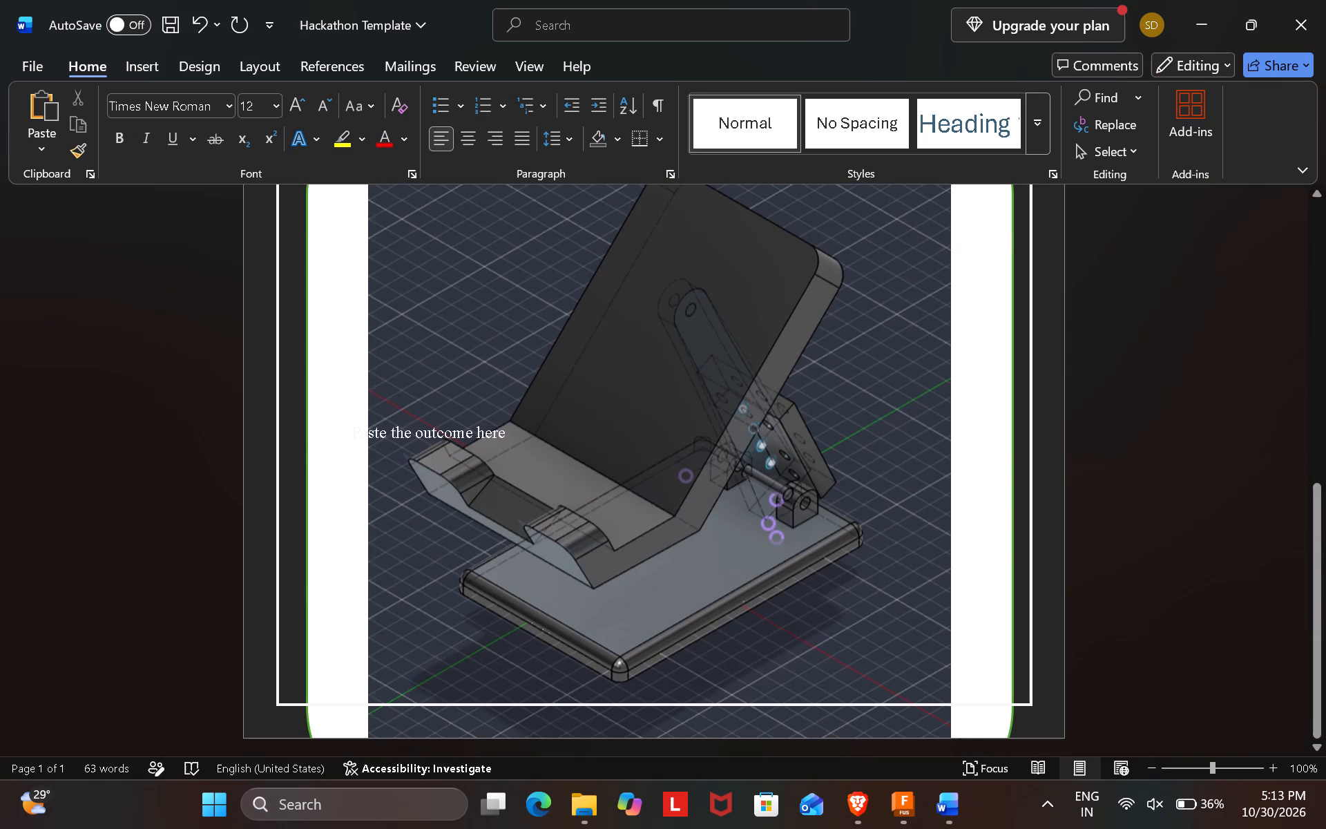
scroll(677, 578, down, 3)
click(973, 613)
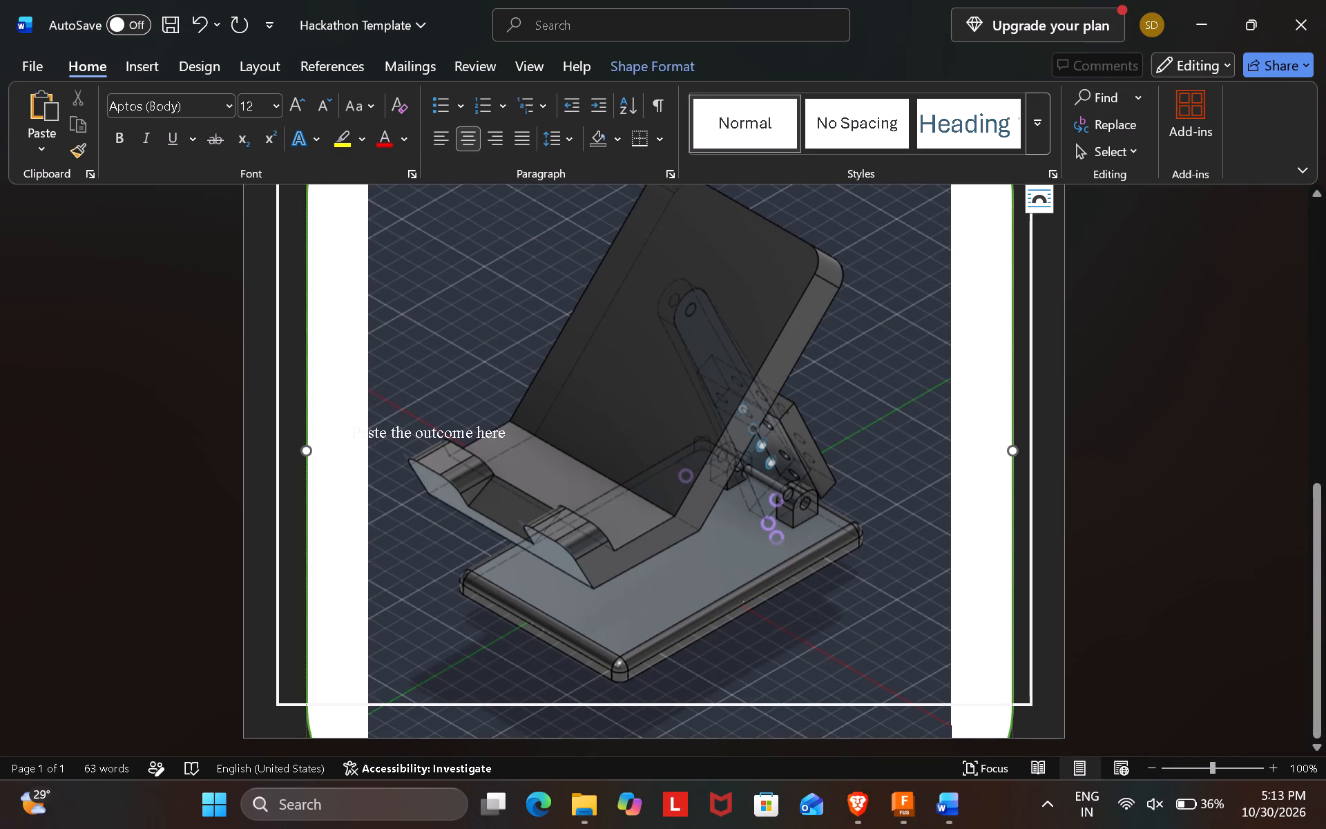
scroll(979, 520, up, 2)
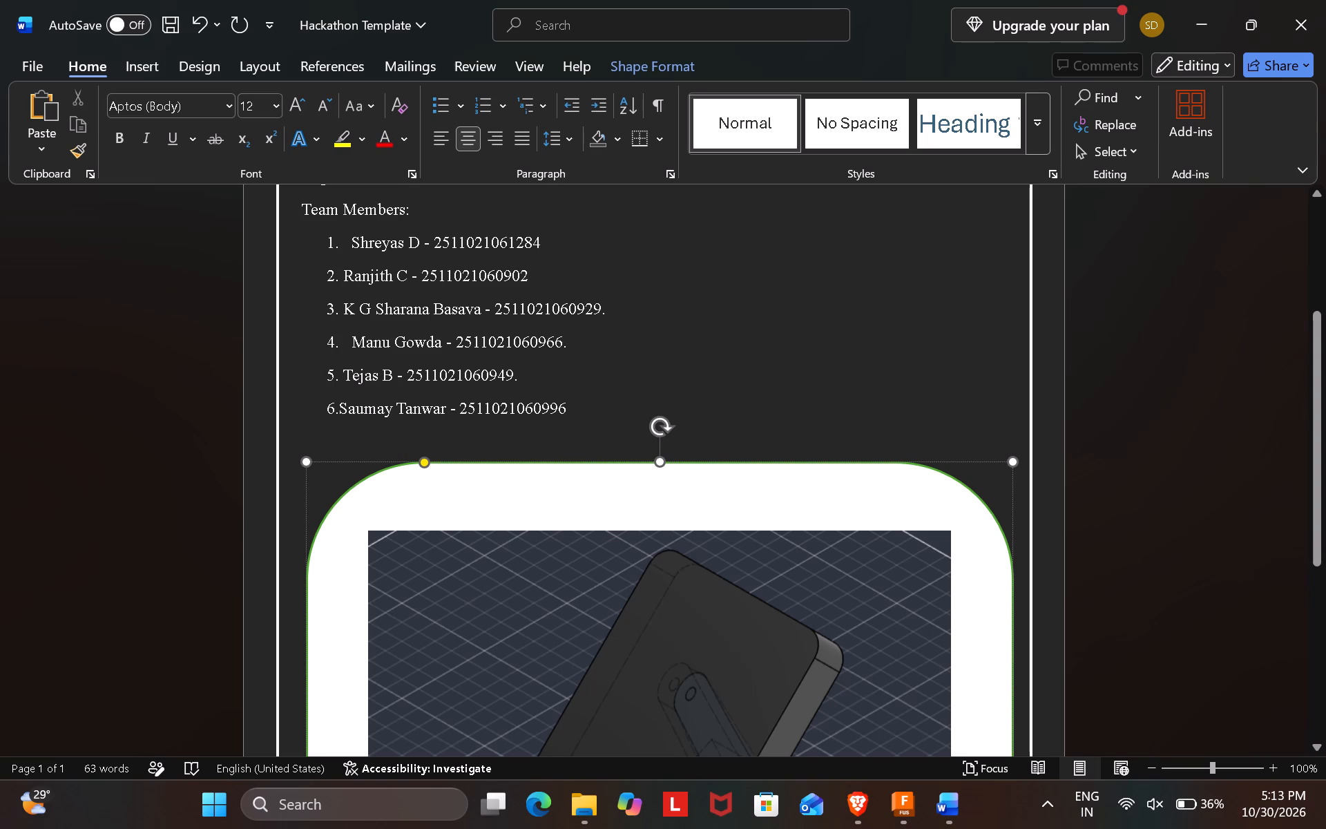
drag(994, 465, 987, 421)
Delete the "Paste the outcome here" placeholder text overlapping the phone holder picture.
scroll(762, 524, down, 1)
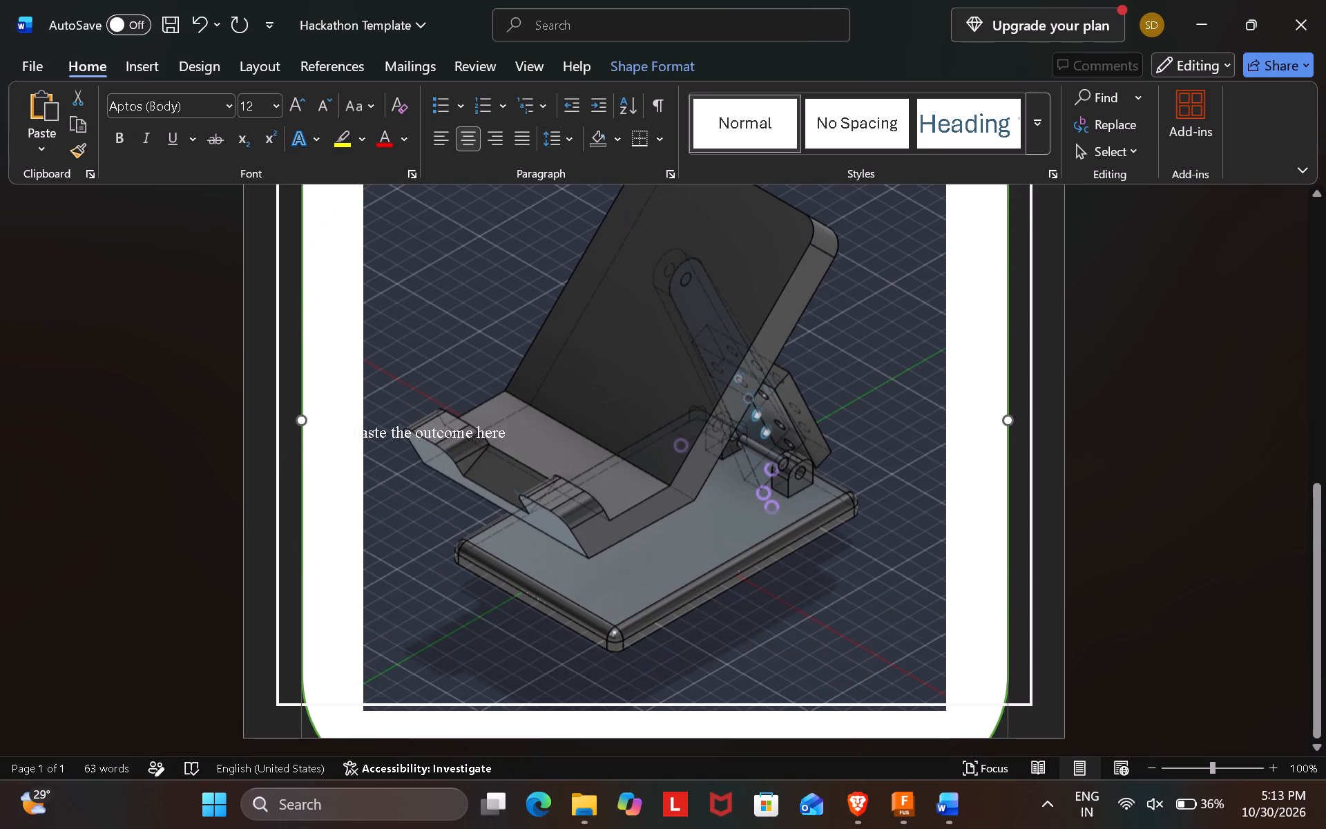
click(419, 435)
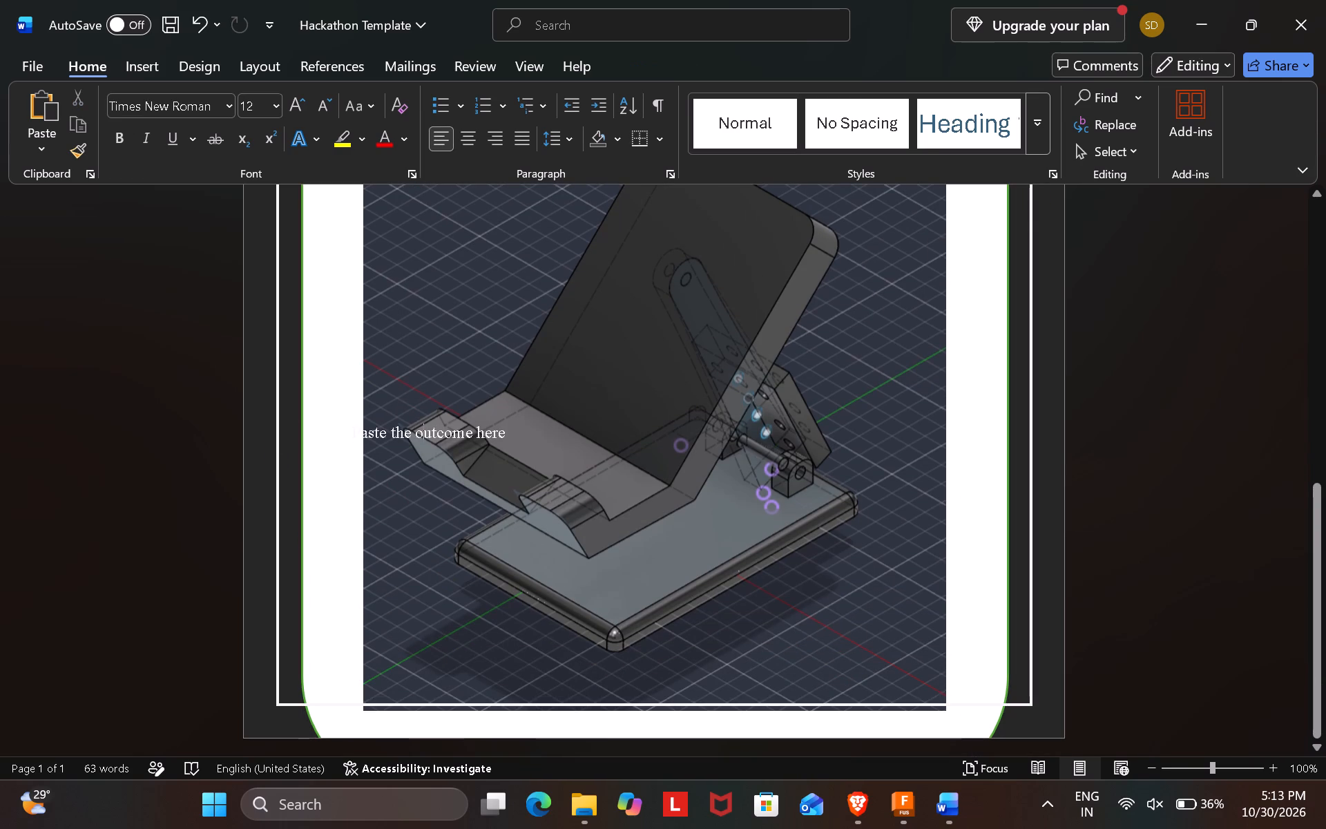
key(ctrl+BackSpace)
key(ctrl+BackSpace)
key(ctrl+BackSpace)
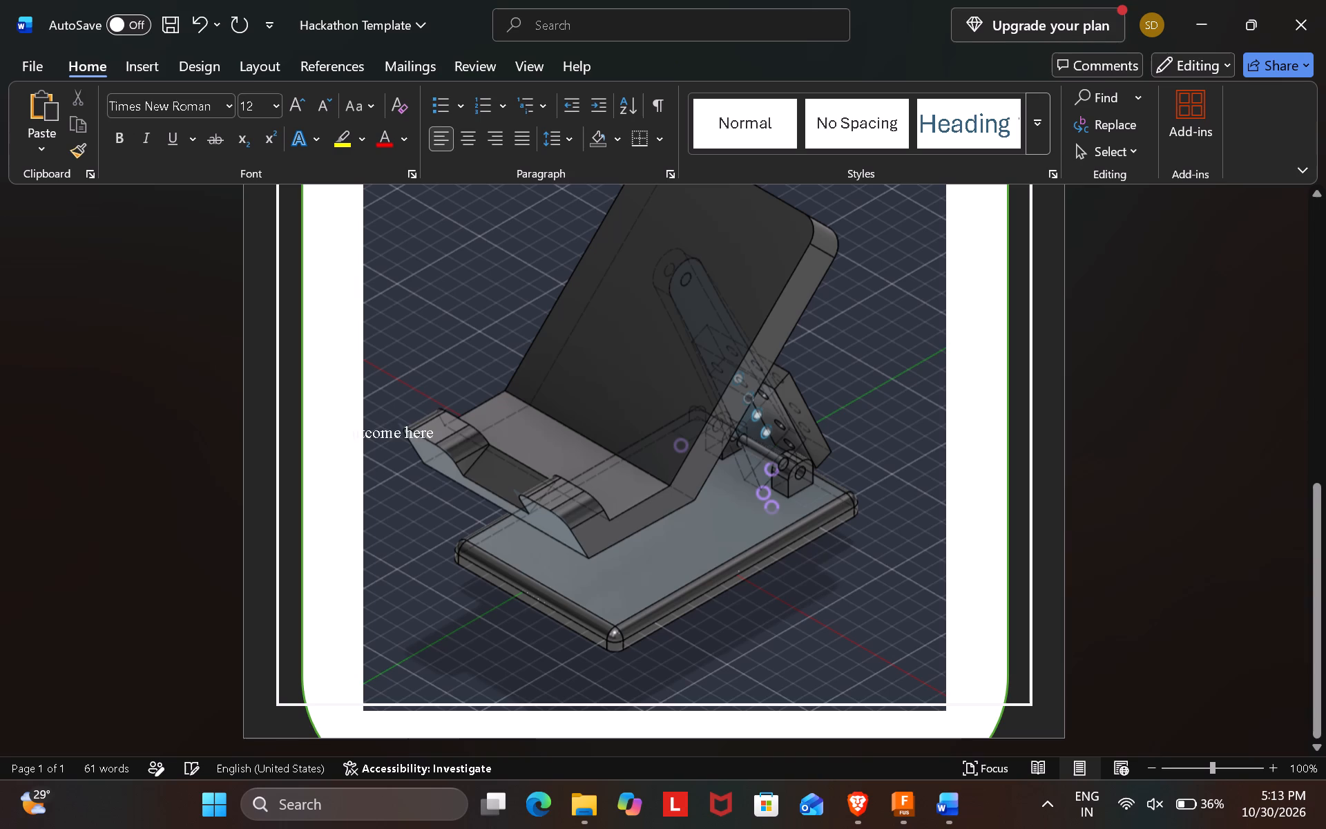
key(ctrl+BackSpace)
key(ctrl+BackSpace)
key(ctrl+Delete)
key(ctrl+Delete)
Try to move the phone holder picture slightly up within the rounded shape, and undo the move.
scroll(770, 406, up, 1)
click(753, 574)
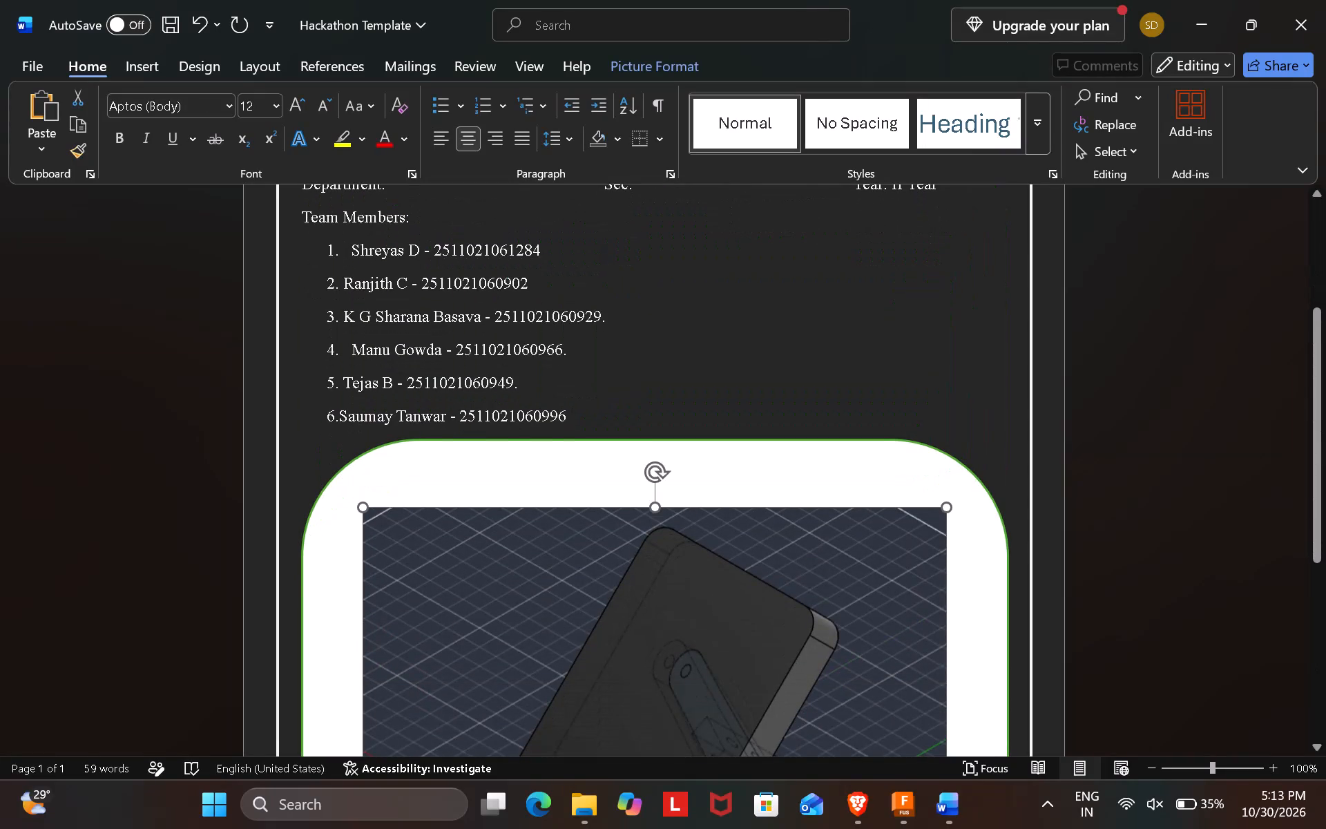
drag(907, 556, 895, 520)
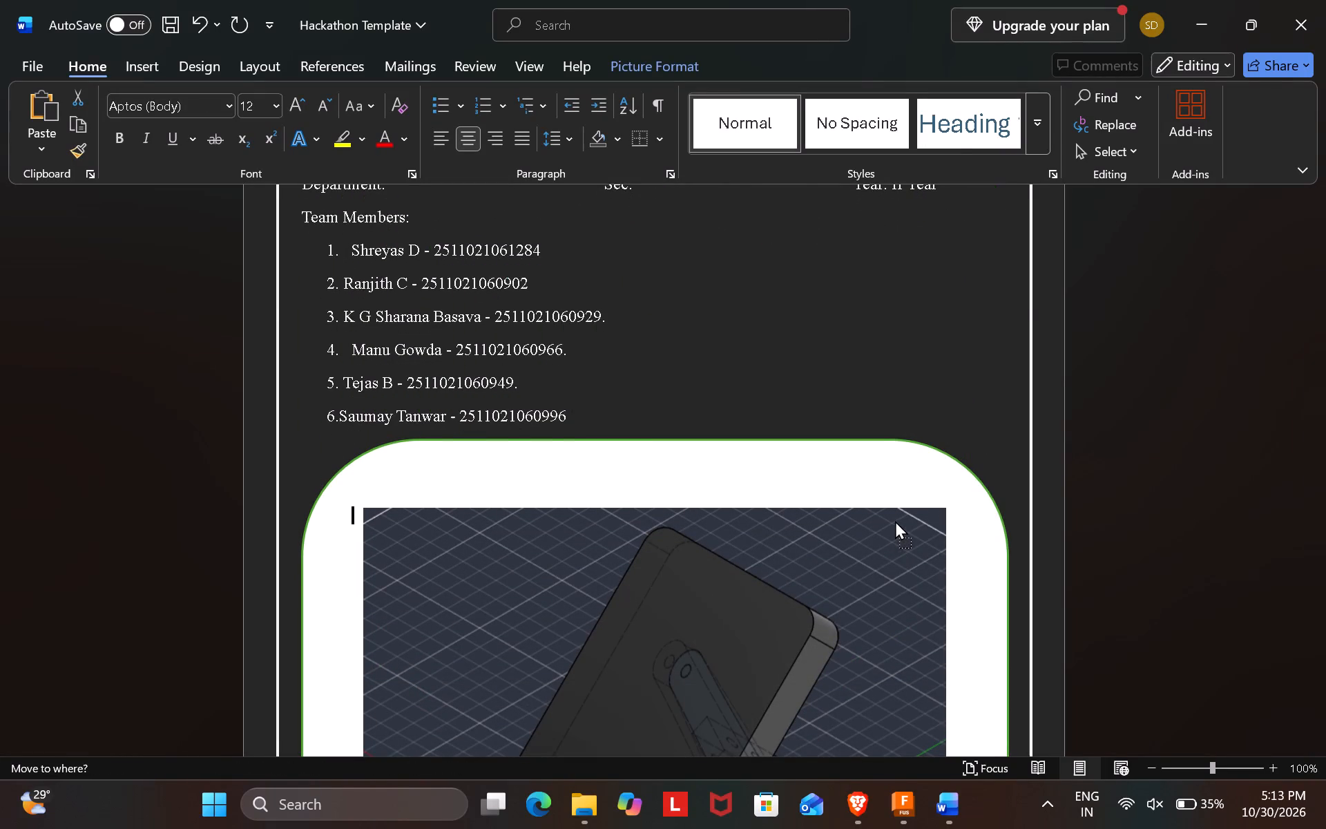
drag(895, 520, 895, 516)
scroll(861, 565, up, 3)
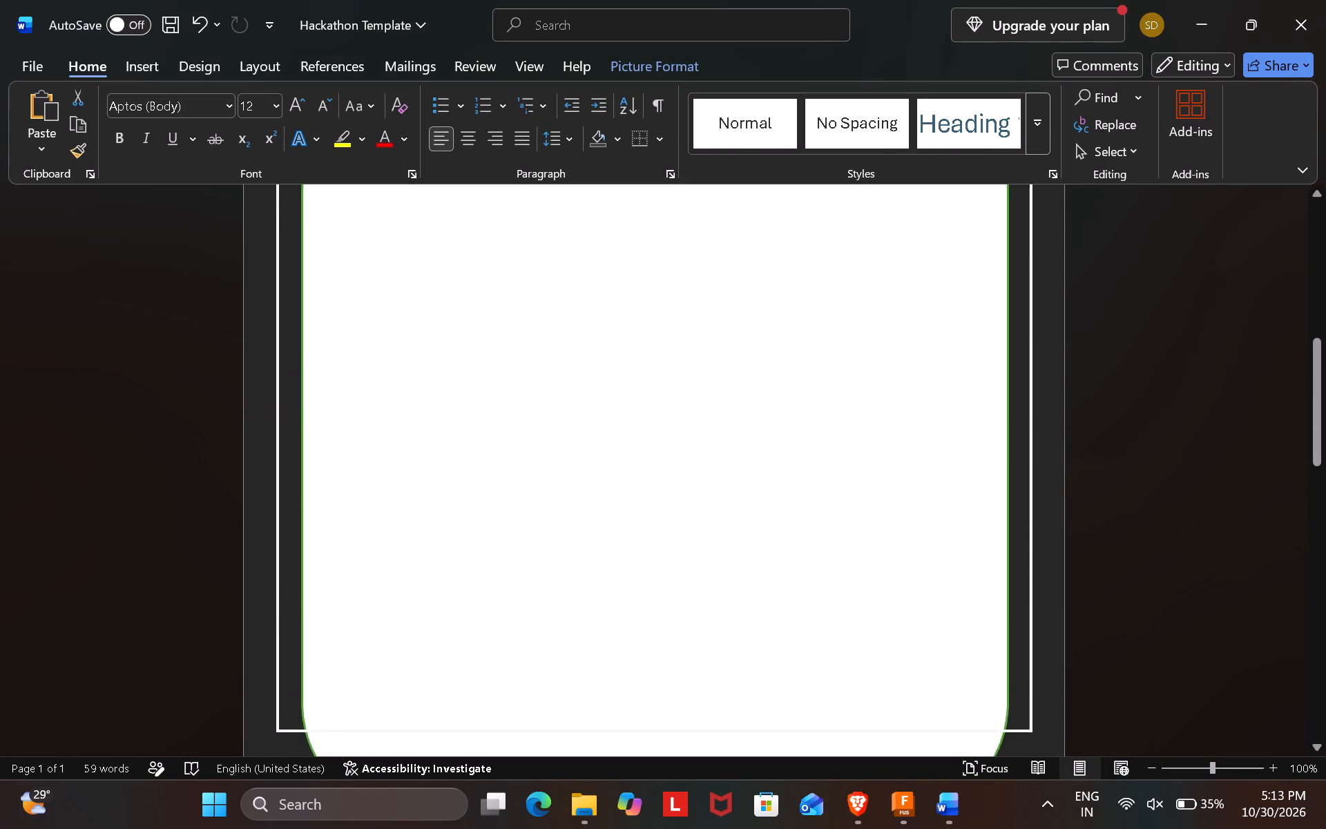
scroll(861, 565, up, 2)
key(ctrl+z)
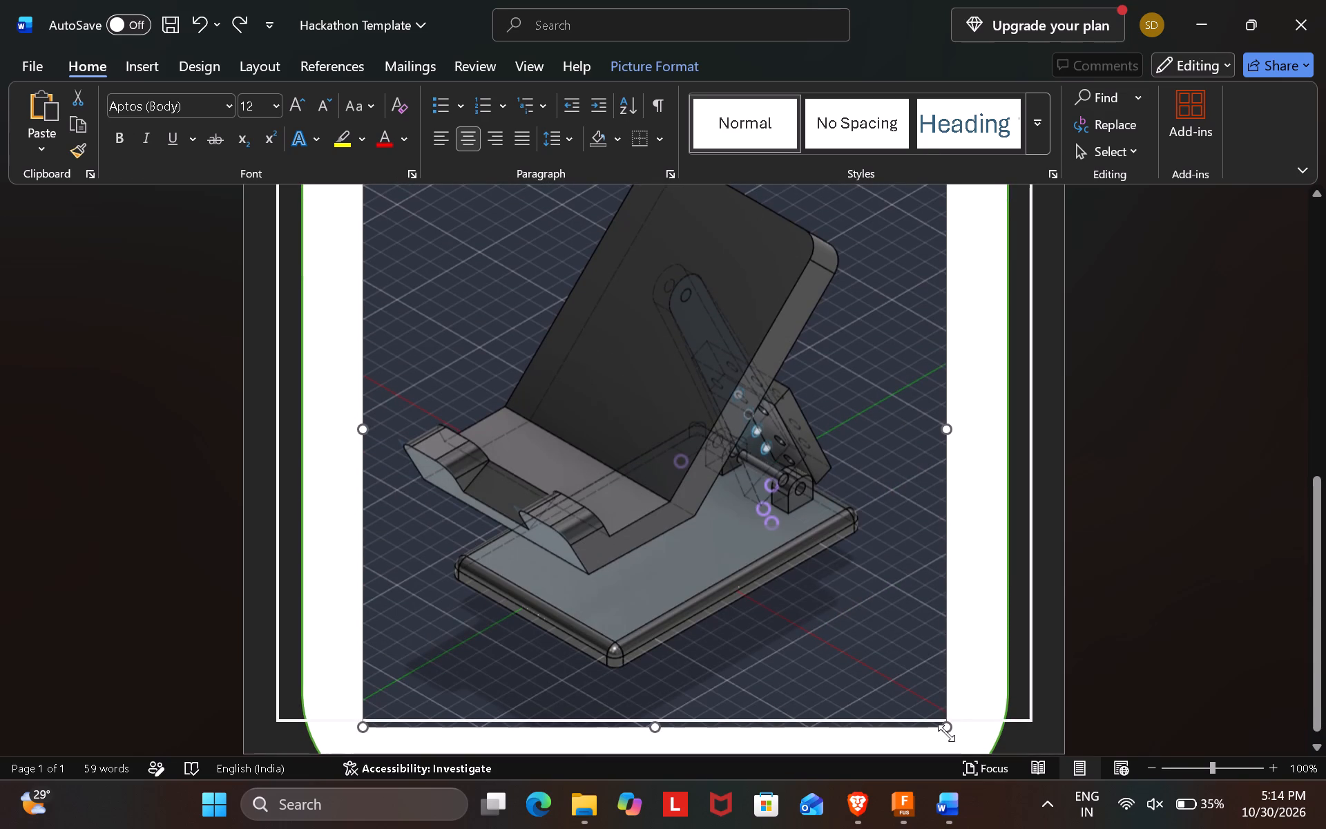
Shrink the phone holder picture proportionally so it ends above the page's bottom border.
drag(946, 733, 850, 544)
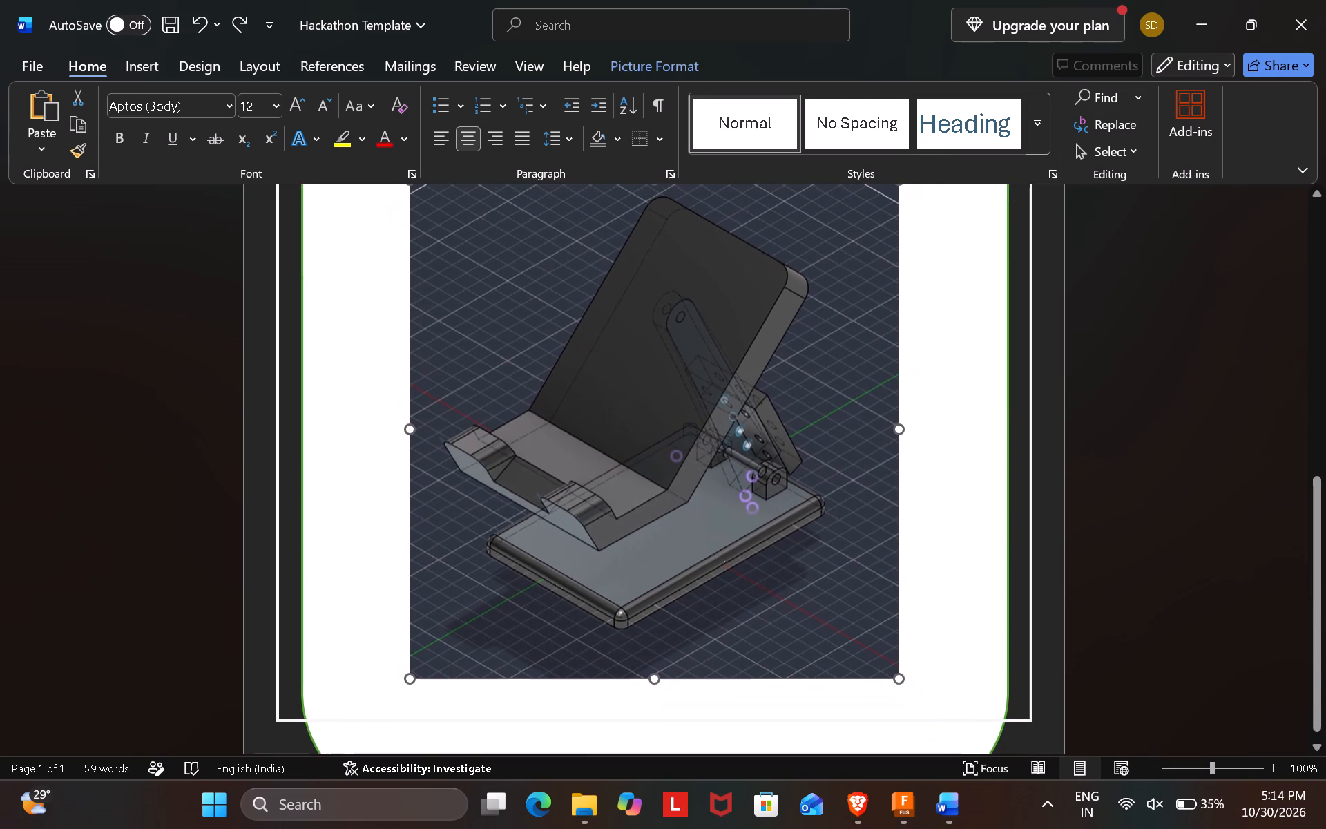
drag(850, 544, 849, 542)
Select the rounded shape around the picture and make it slightly narrower and shorter from its upper corner.
click(979, 684)
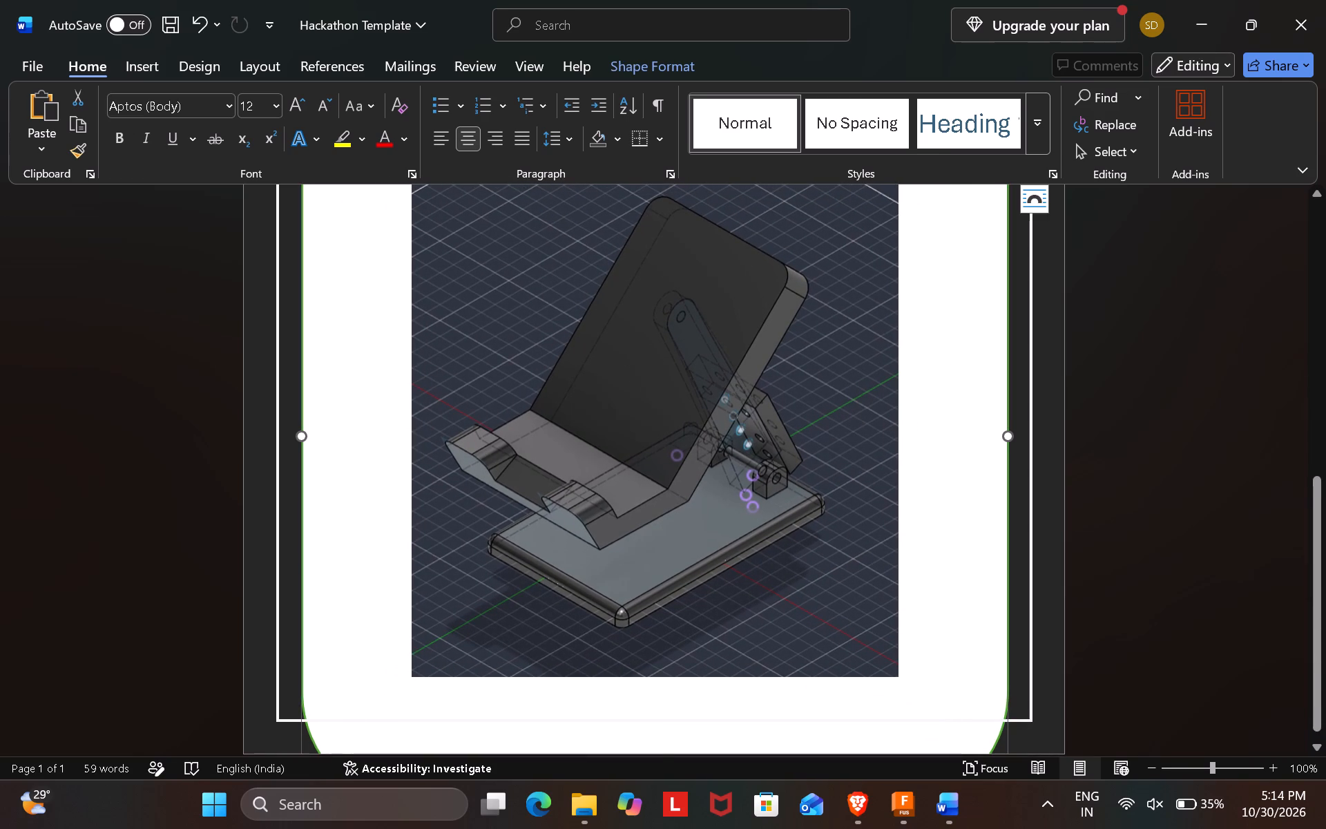
scroll(981, 686, down, 4)
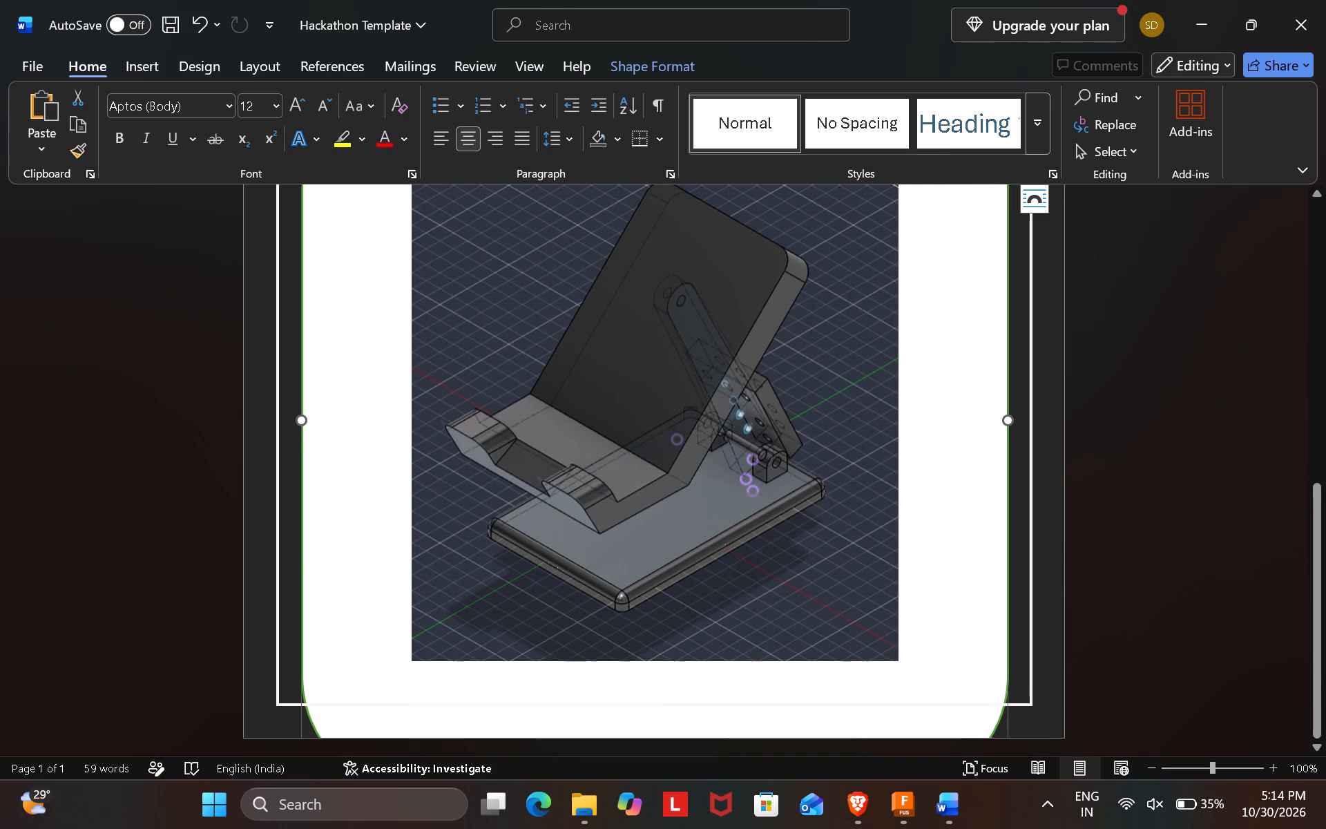
scroll(934, 535, up, 2)
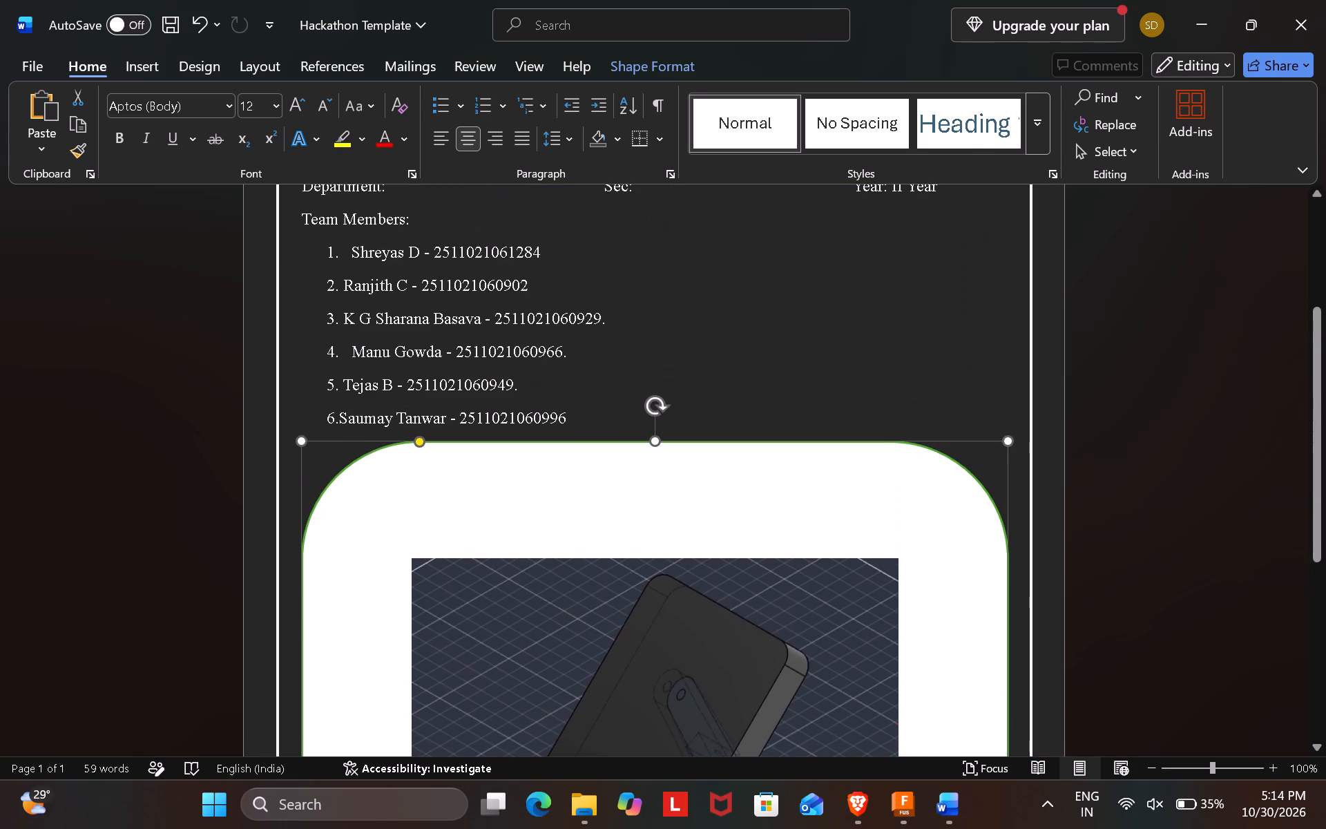
drag(1006, 442, 968, 479)
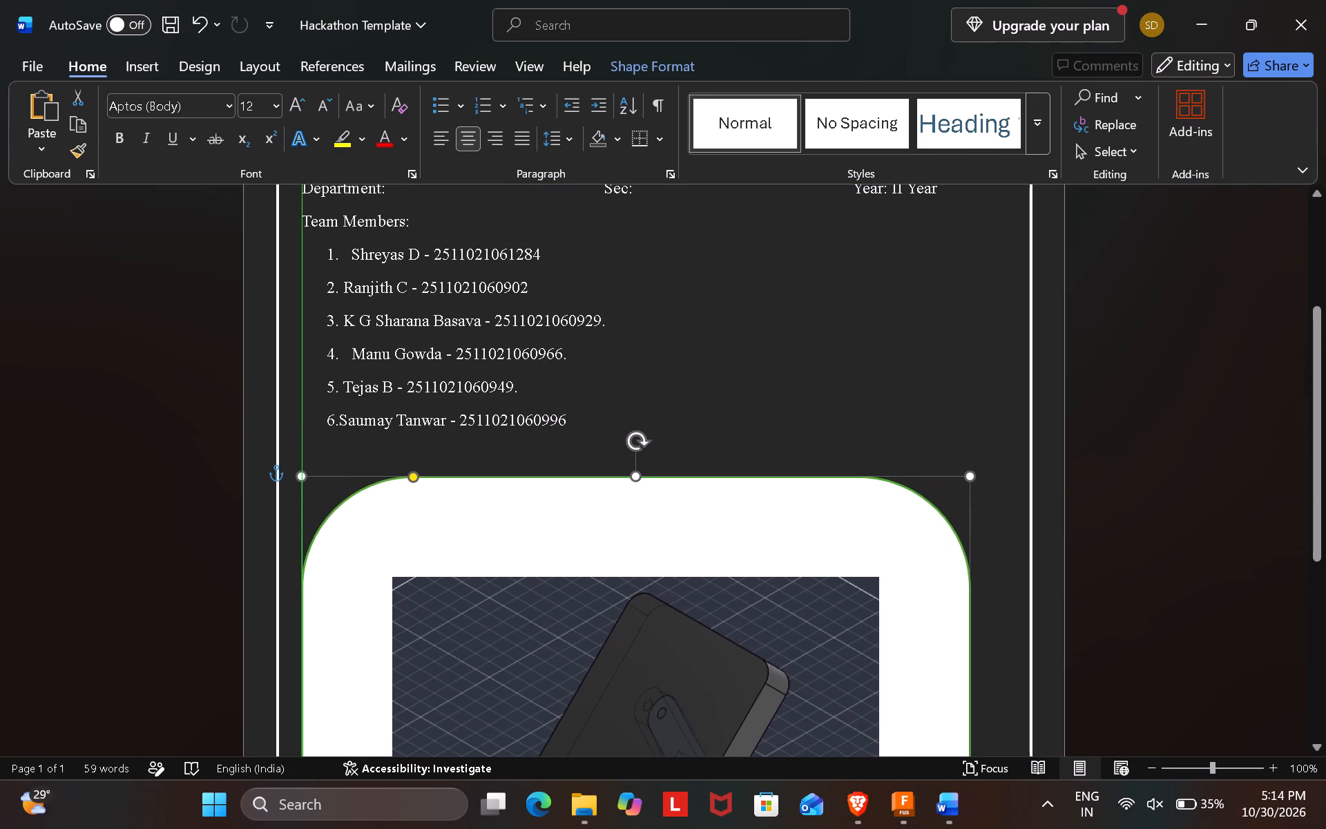
drag(968, 479, 963, 488)
drag(915, 463, 928, 421)
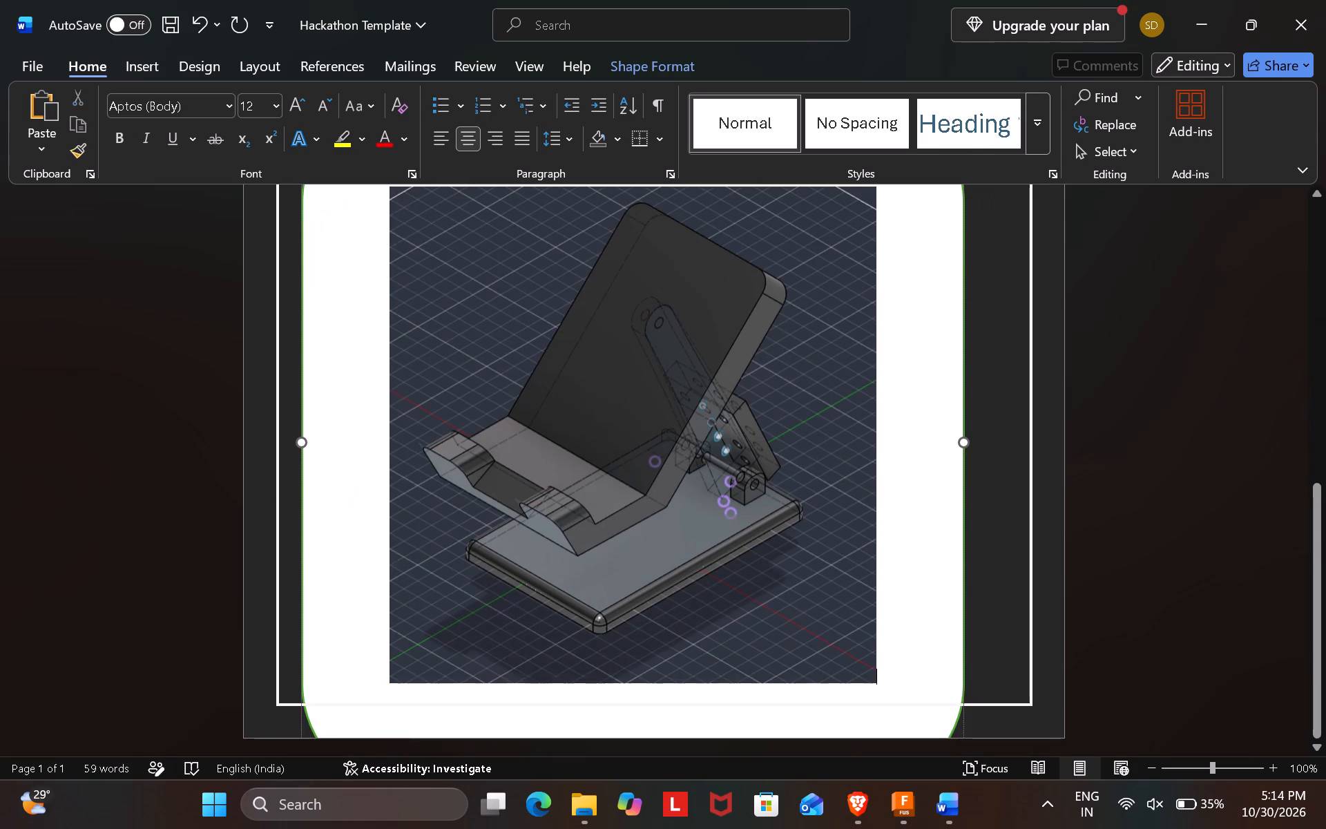
Move the rounded shape with its picture up, closer to the sixth team member's line.
scroll(1030, 422, up, 2)
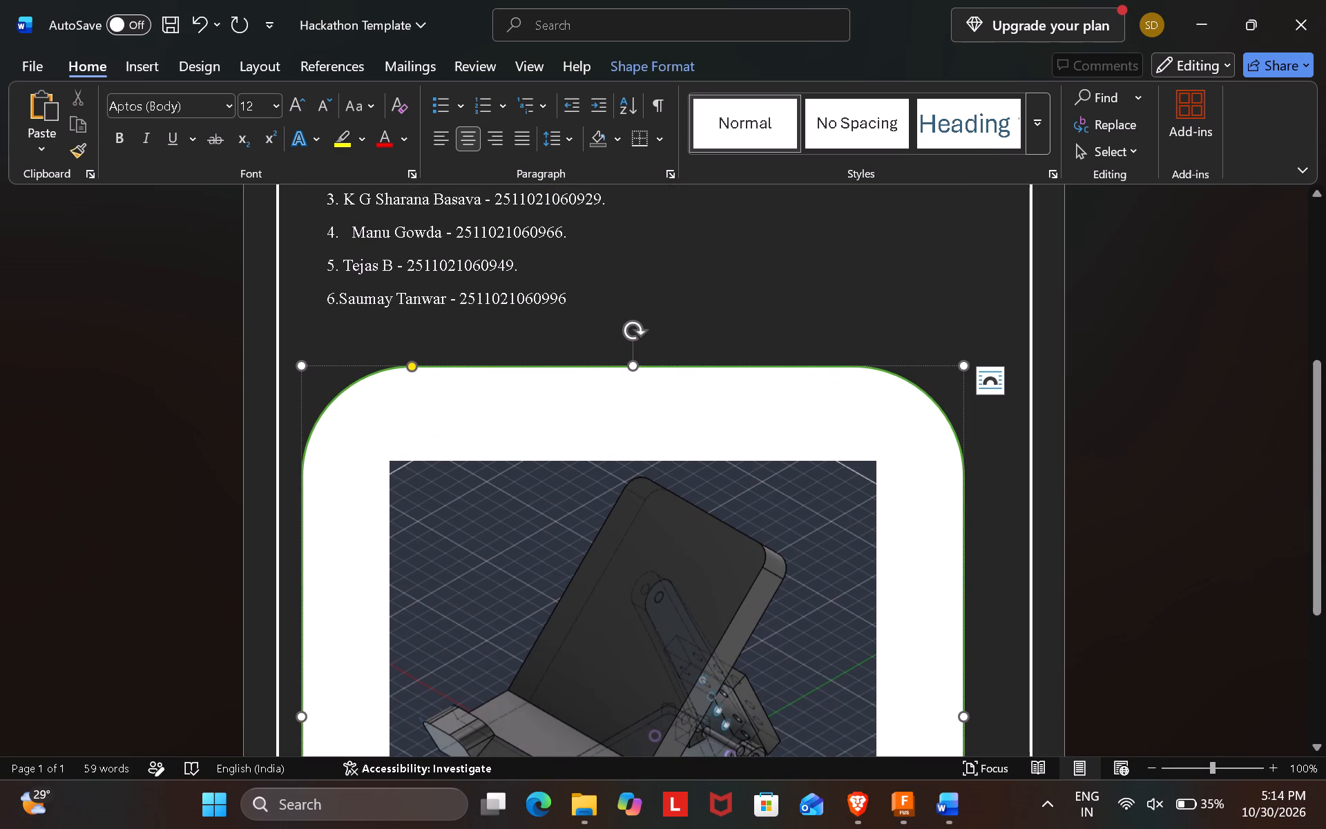
drag(963, 394, 968, 352)
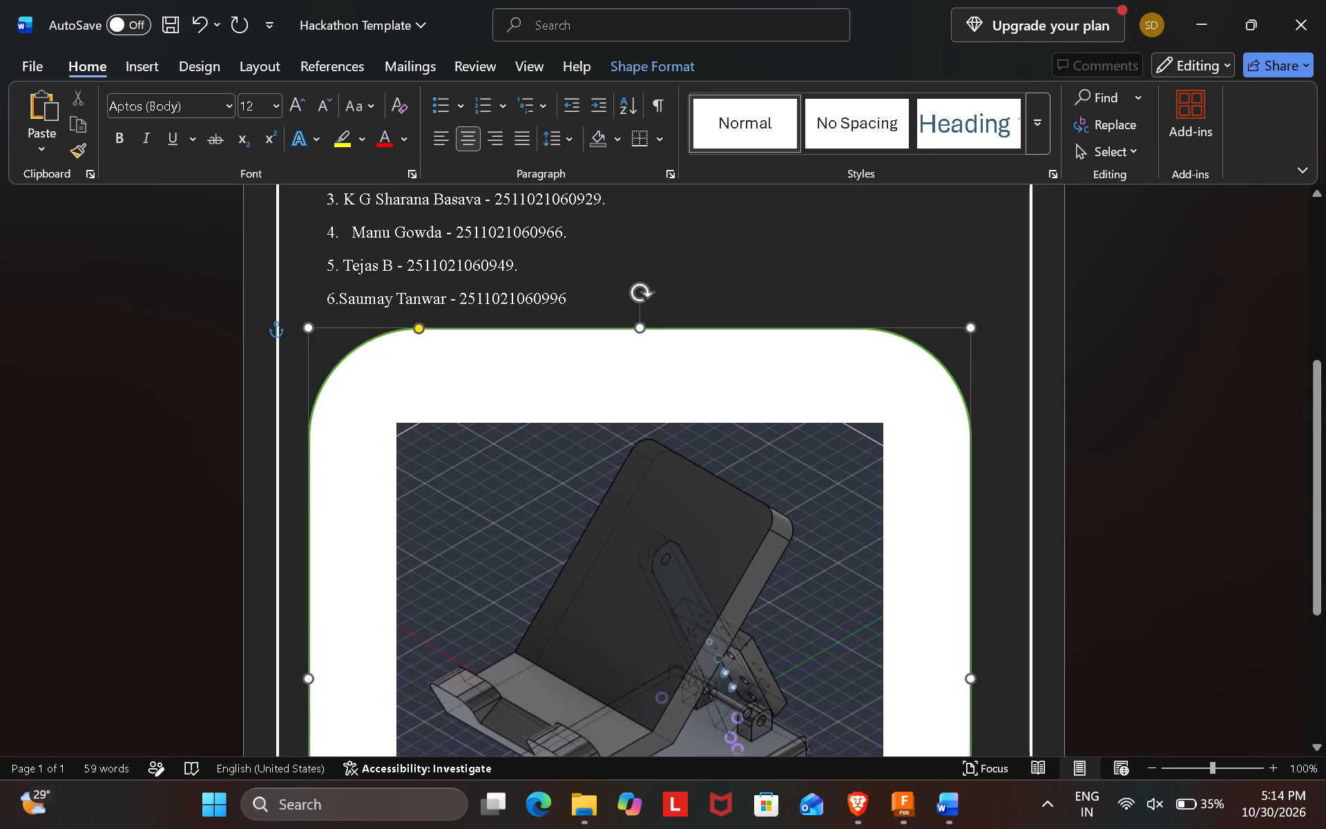
drag(968, 352, 962, 340)
scroll(857, 471, down, 3)
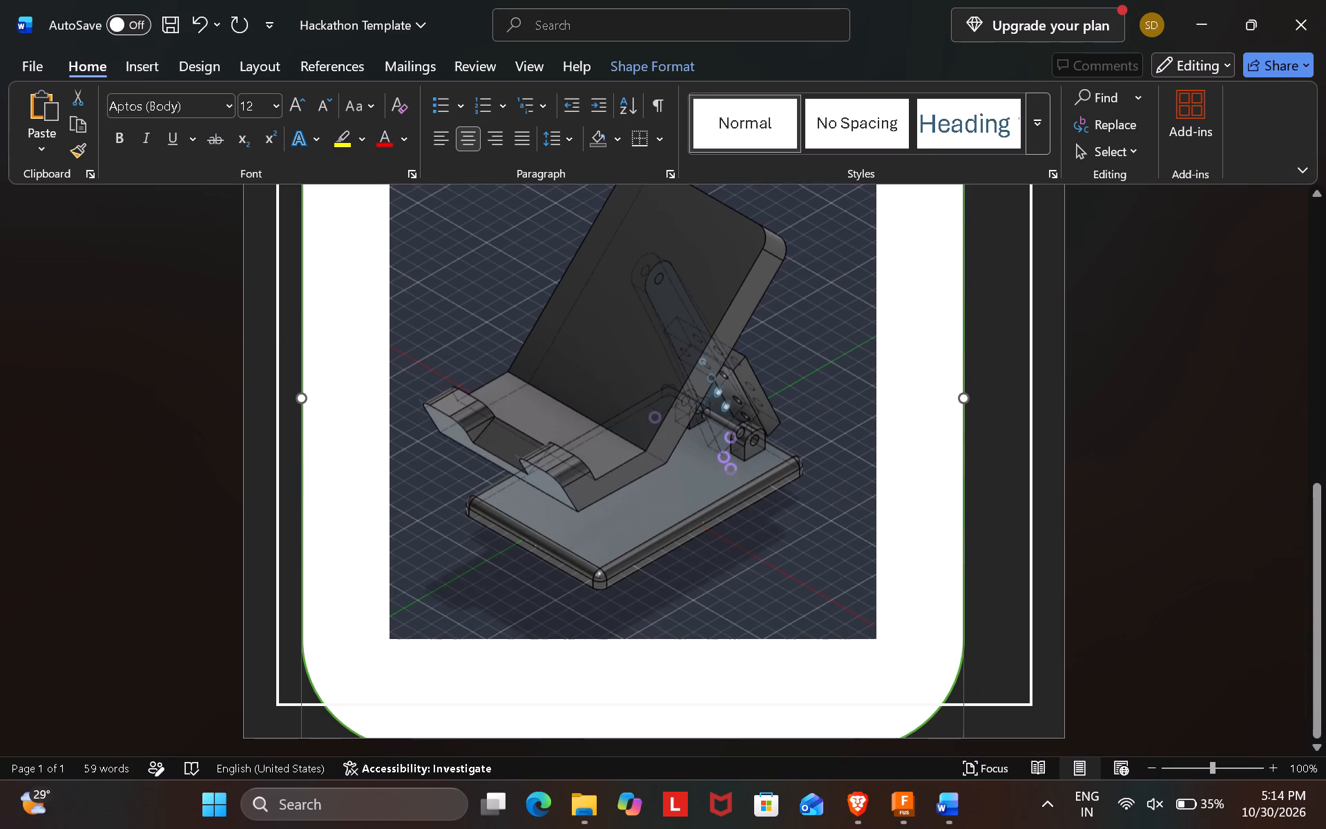
Shrink the rounded shape further from its upper corner so it frames the picture closely.
scroll(915, 582, up, 1)
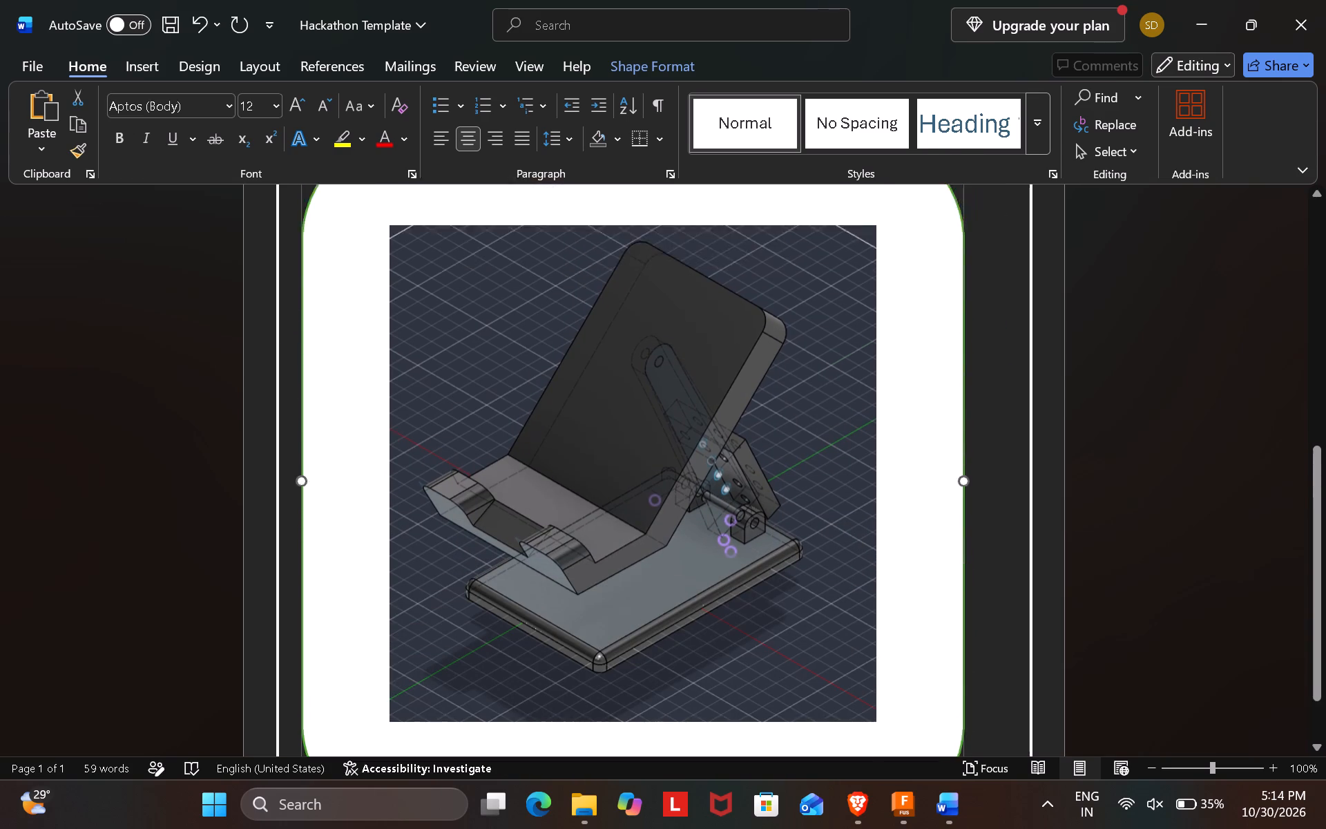
scroll(915, 582, up, 1)
drag(964, 406, 916, 455)
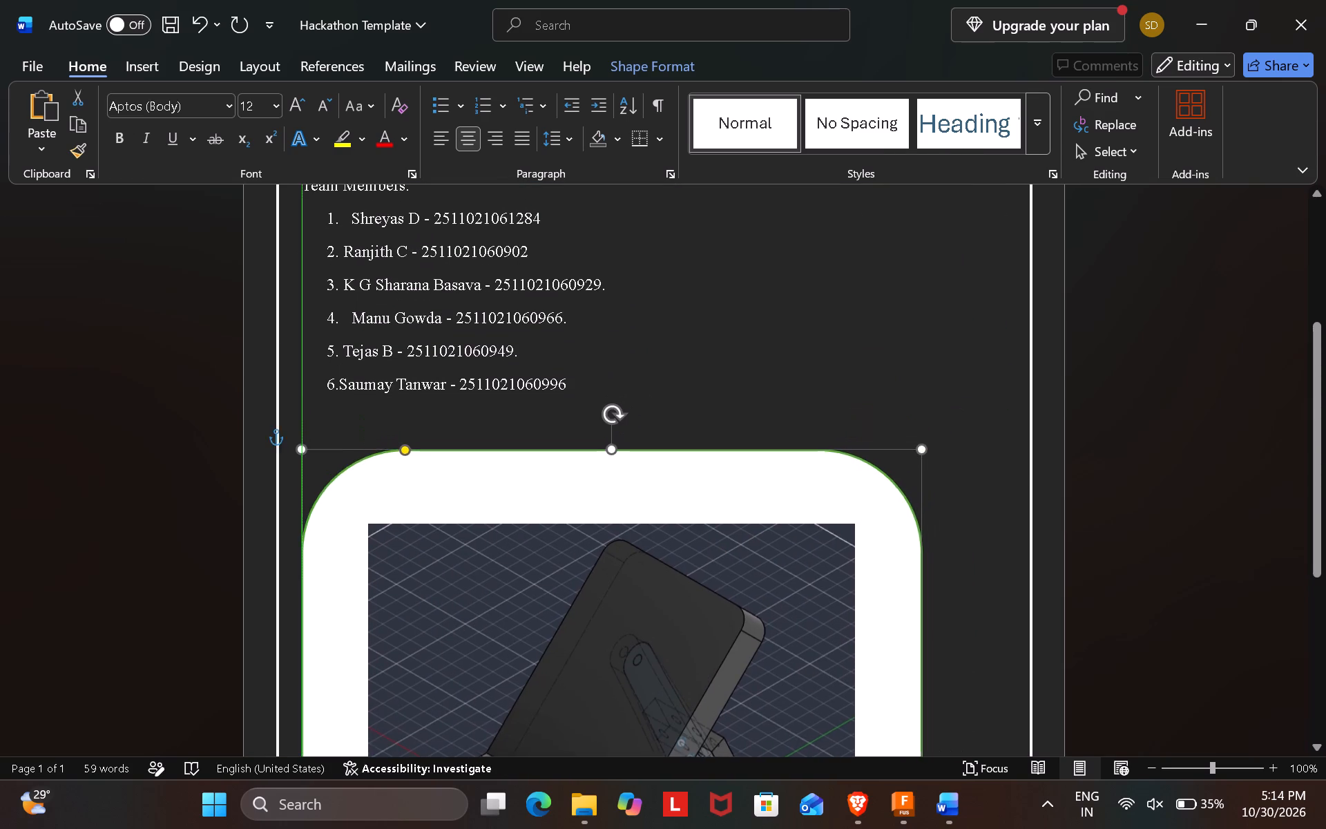
drag(916, 455, 895, 479)
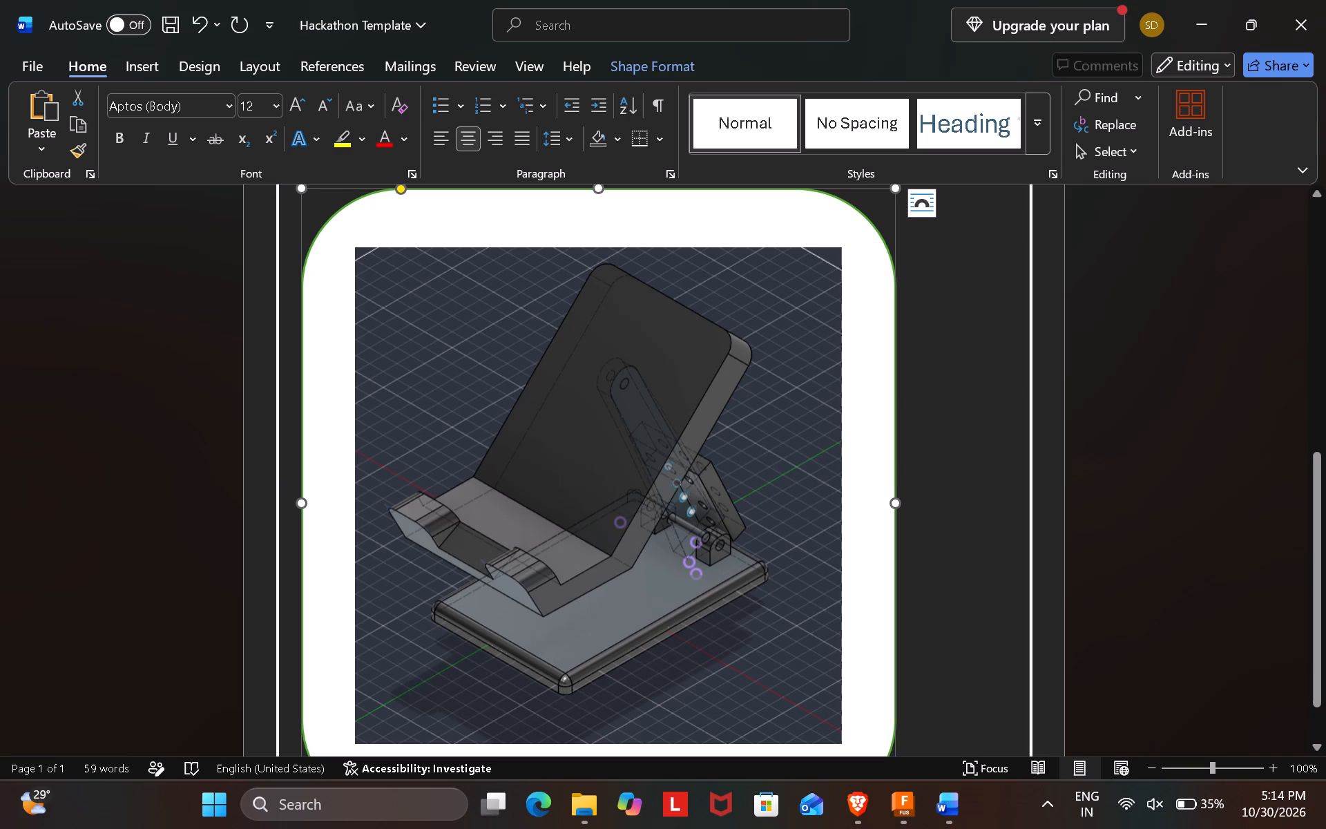
Move the rounded shape toward the page centre, directly beneath the sixth team member's line and fully inside the page border.
drag(867, 390, 919, 363)
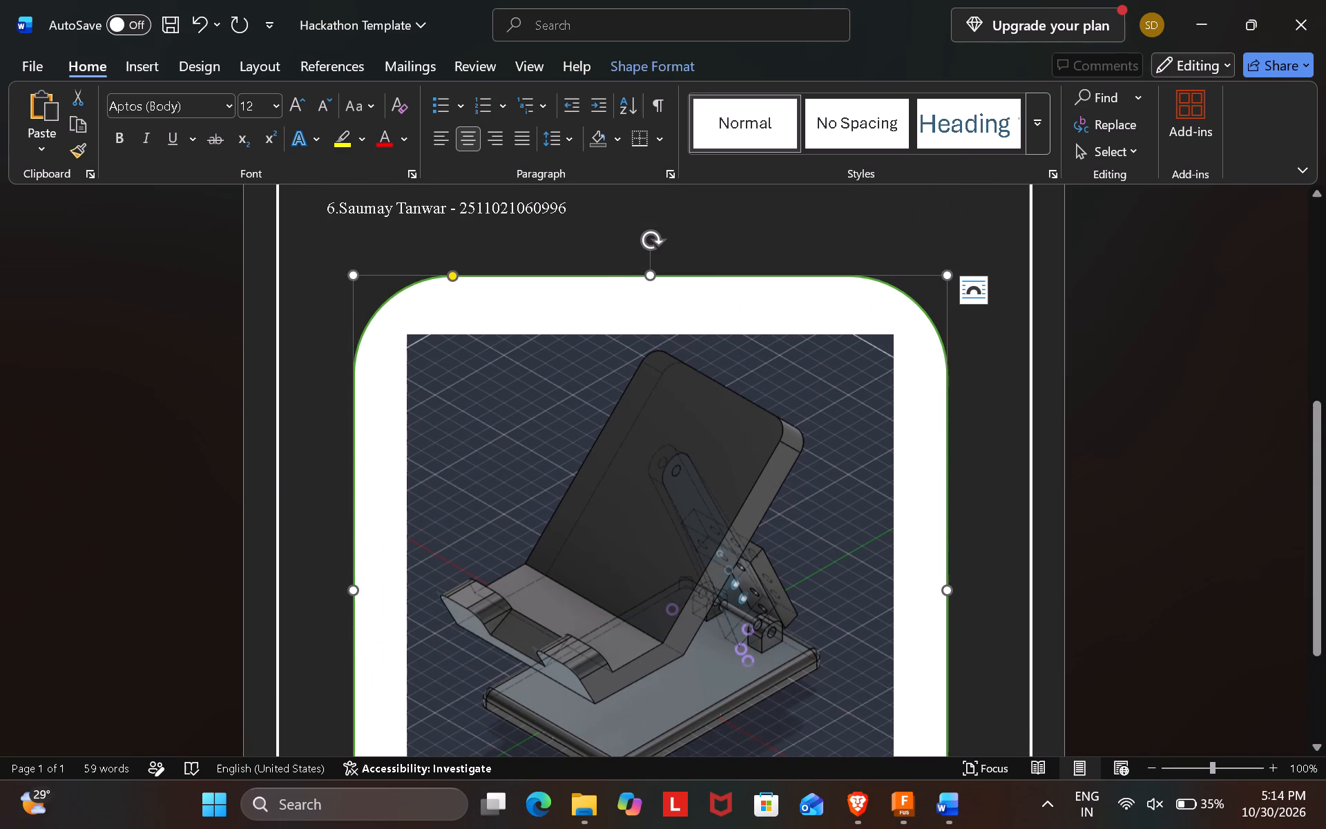
drag(921, 278, 914, 213)
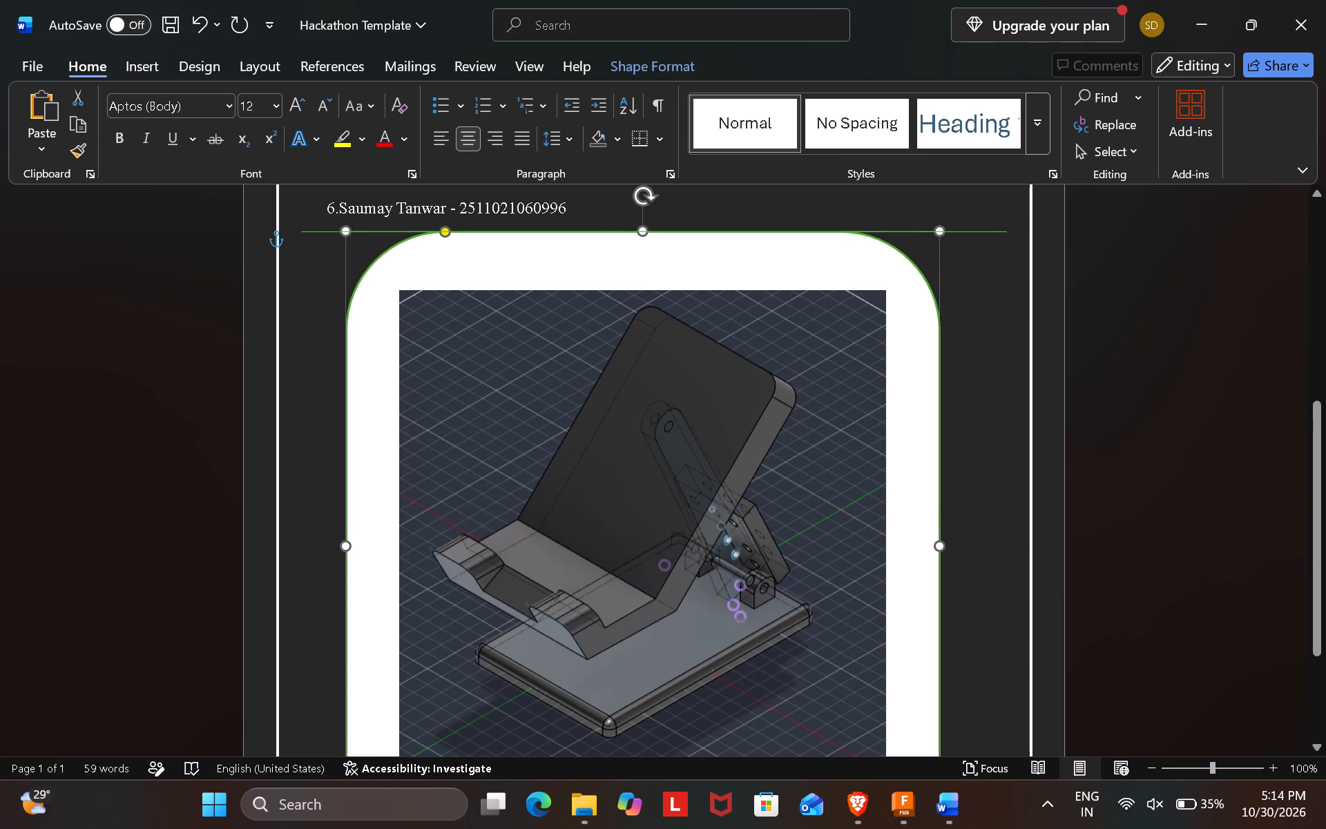
drag(914, 213, 915, 234)
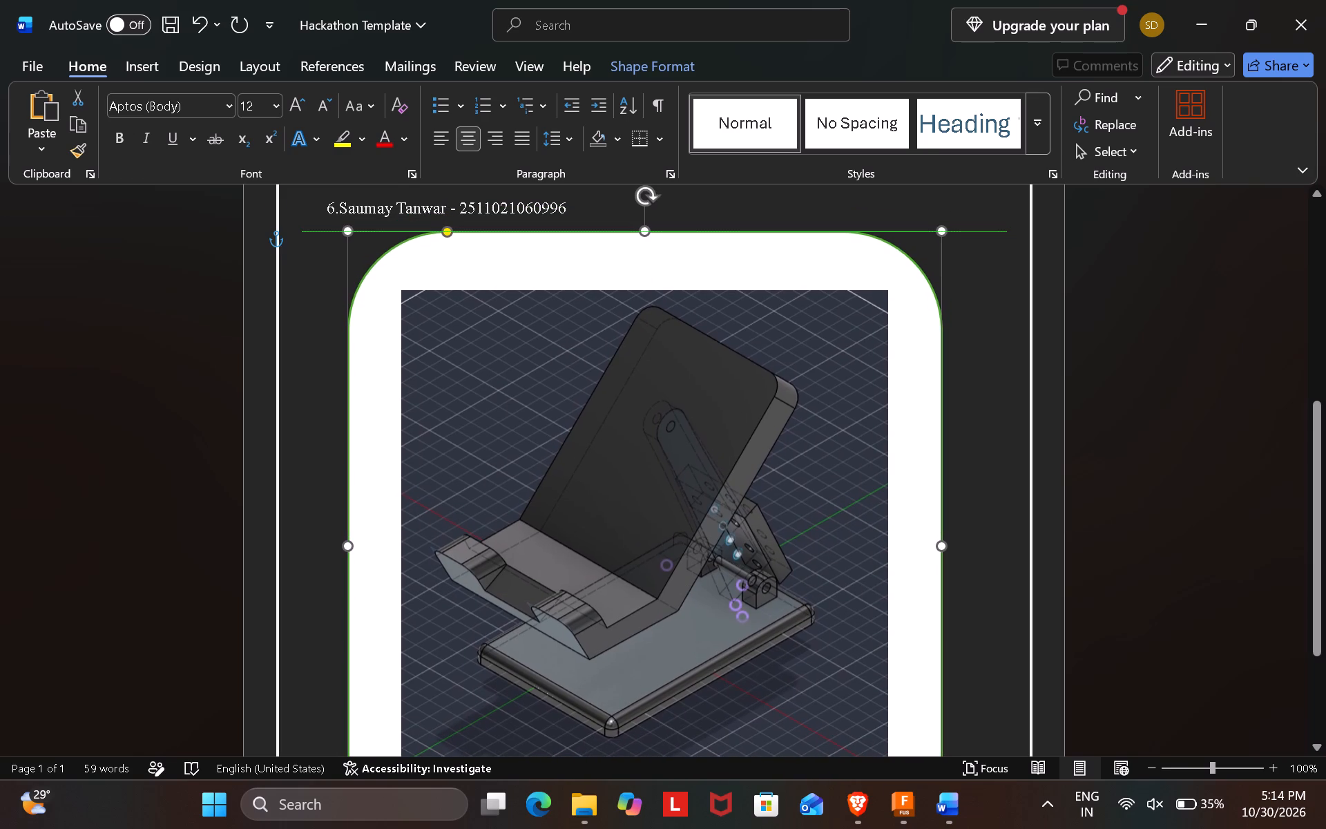
drag(915, 234, 910, 236)
scroll(844, 435, down, 5)
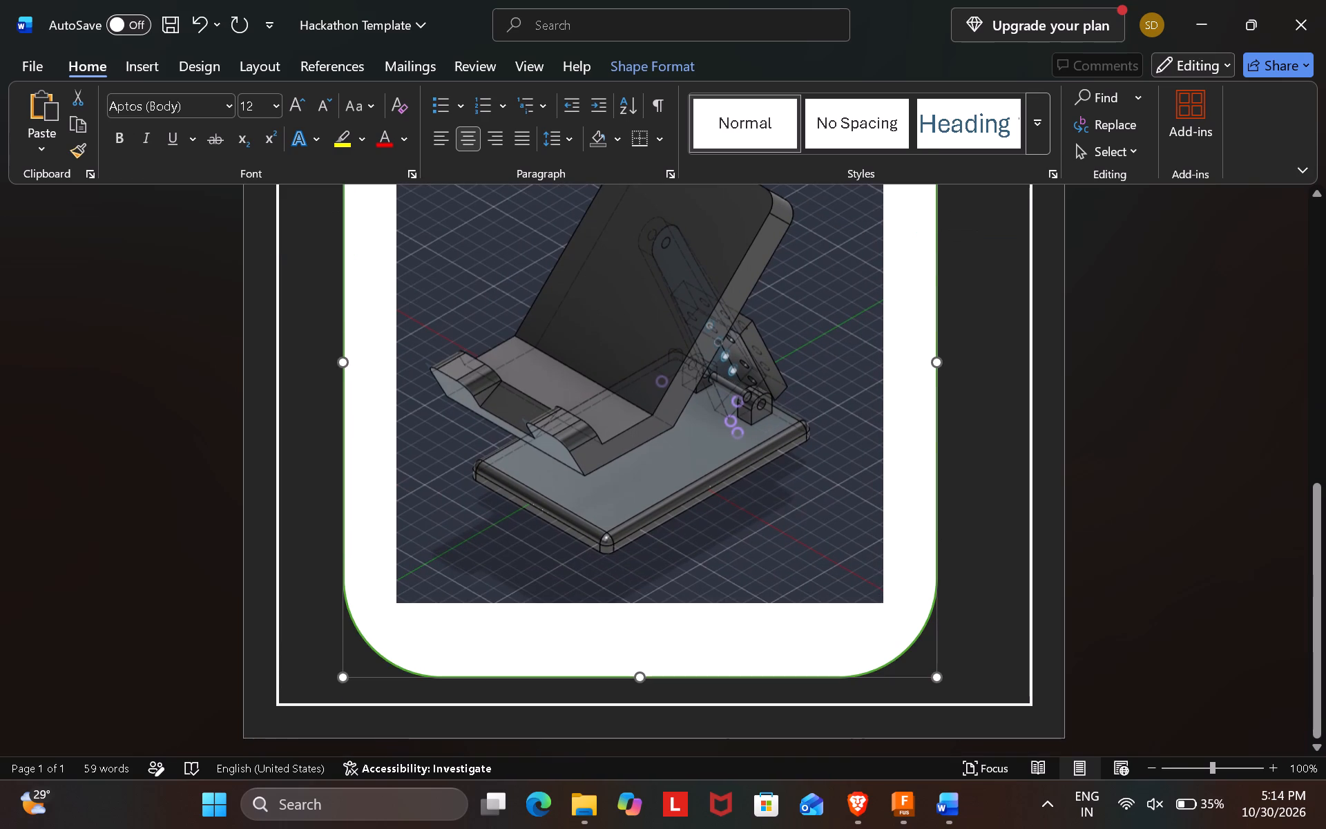
scroll(844, 435, down, 1)
scroll(844, 435, up, 2)
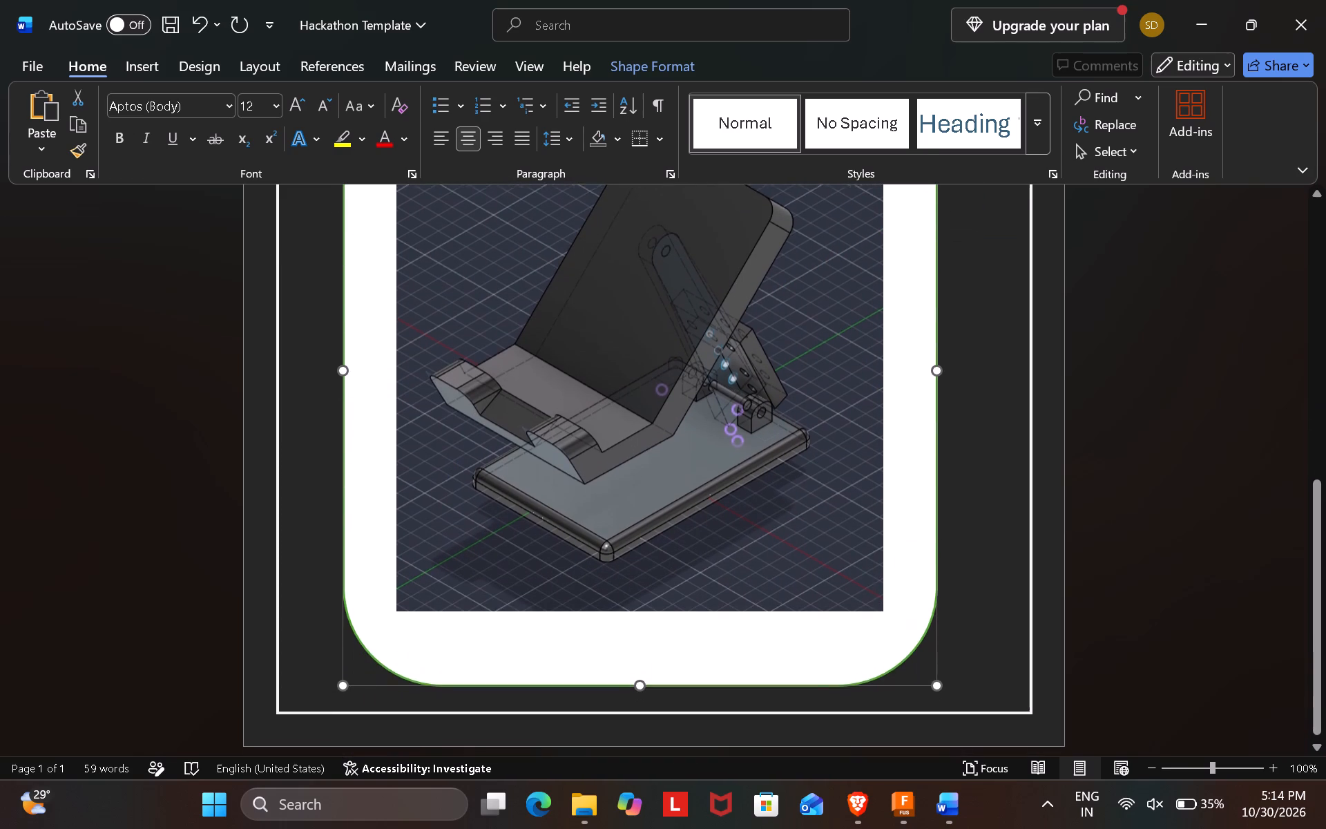
scroll(844, 435, up, 1)
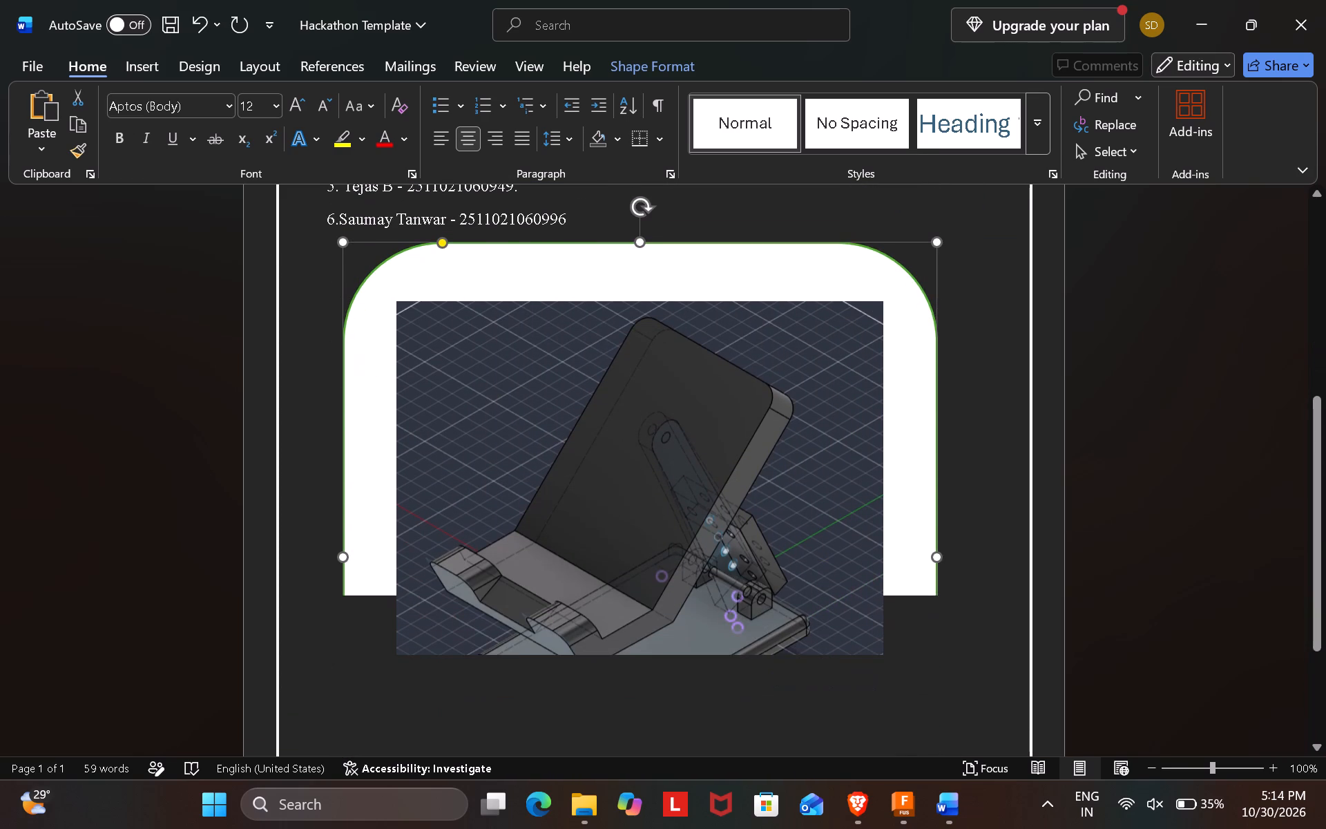
Save the Hackathon Template document and close it.
key(ctrl+s)
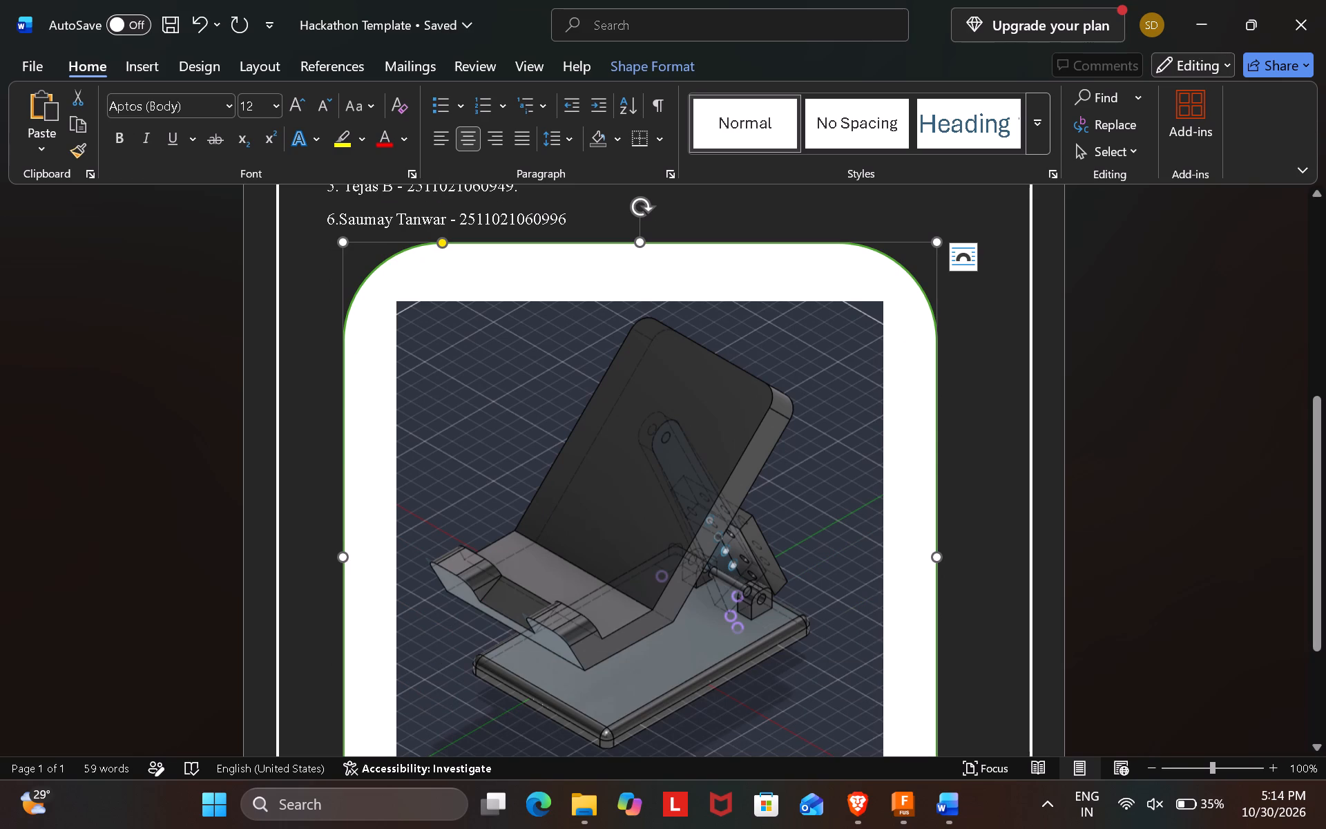
key(ctrl+s)
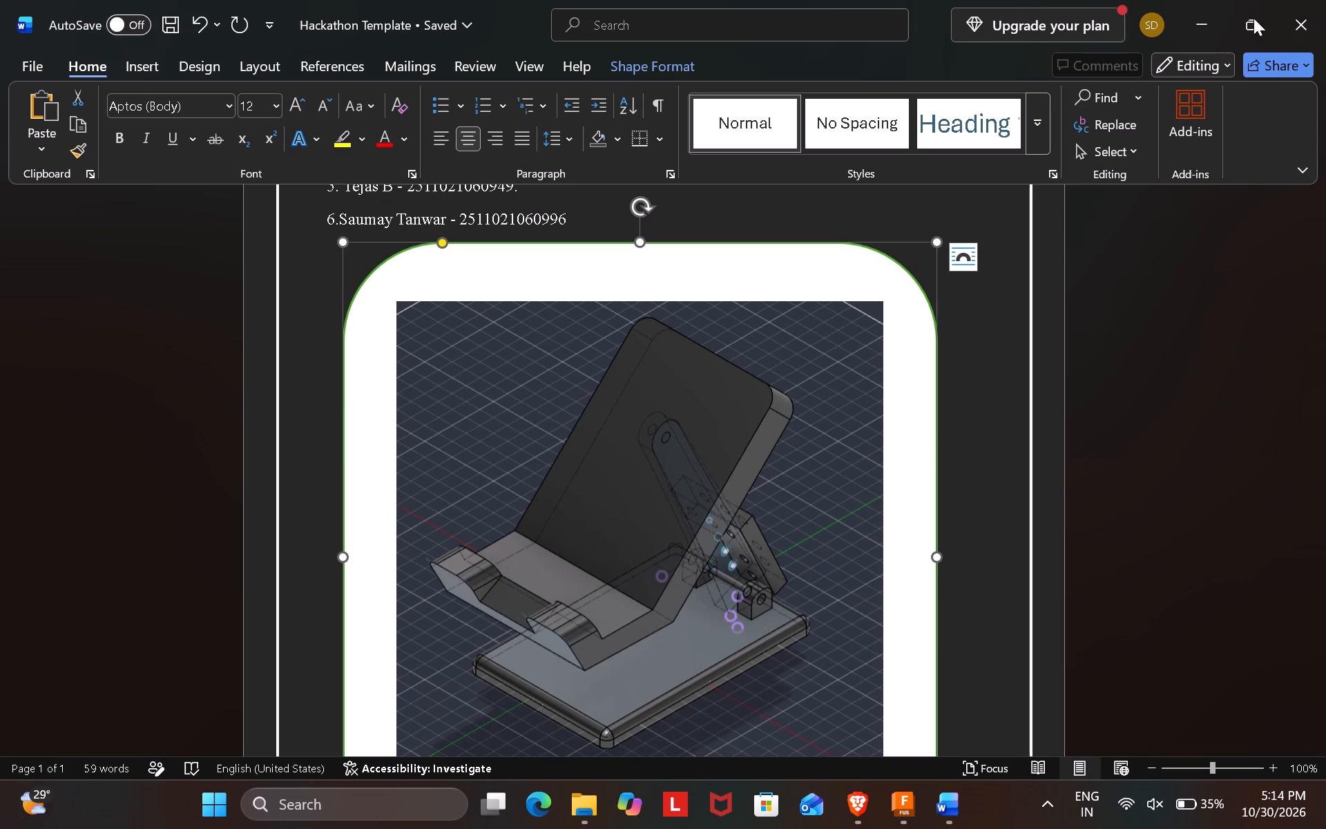
click(1308, 20)
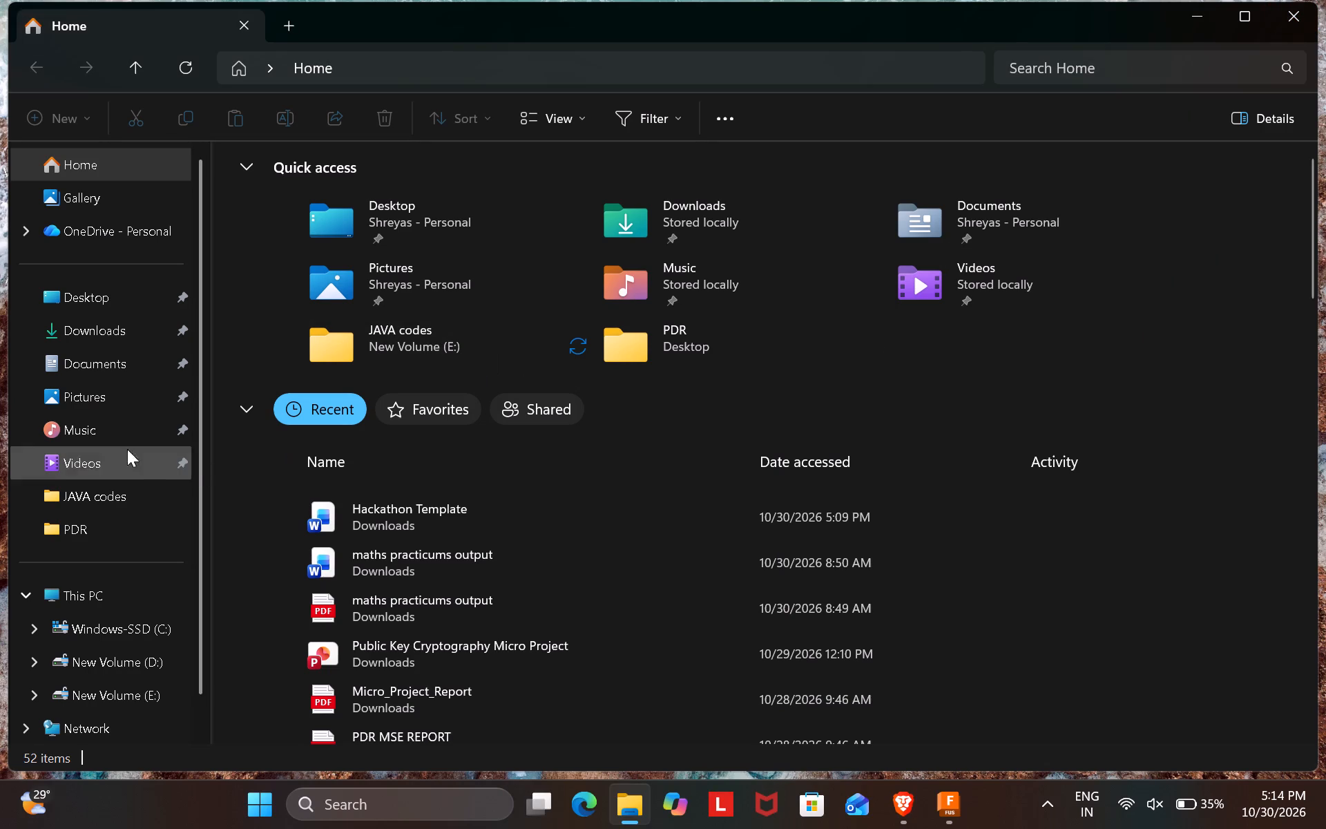
In File Explorer's Downloads folder, rename the Hackathon Template Word file as "Hackathon grp7".
click(119, 324)
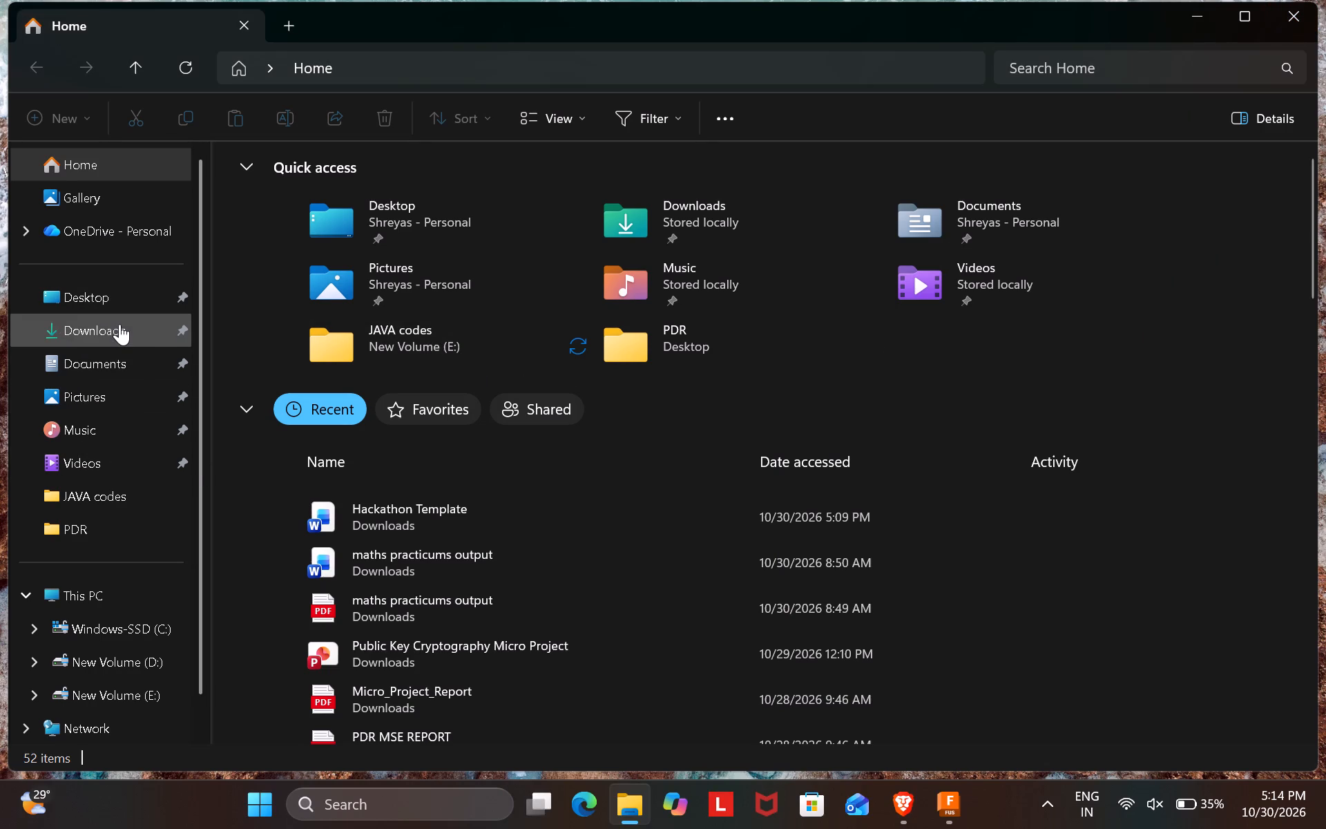
click(347, 216)
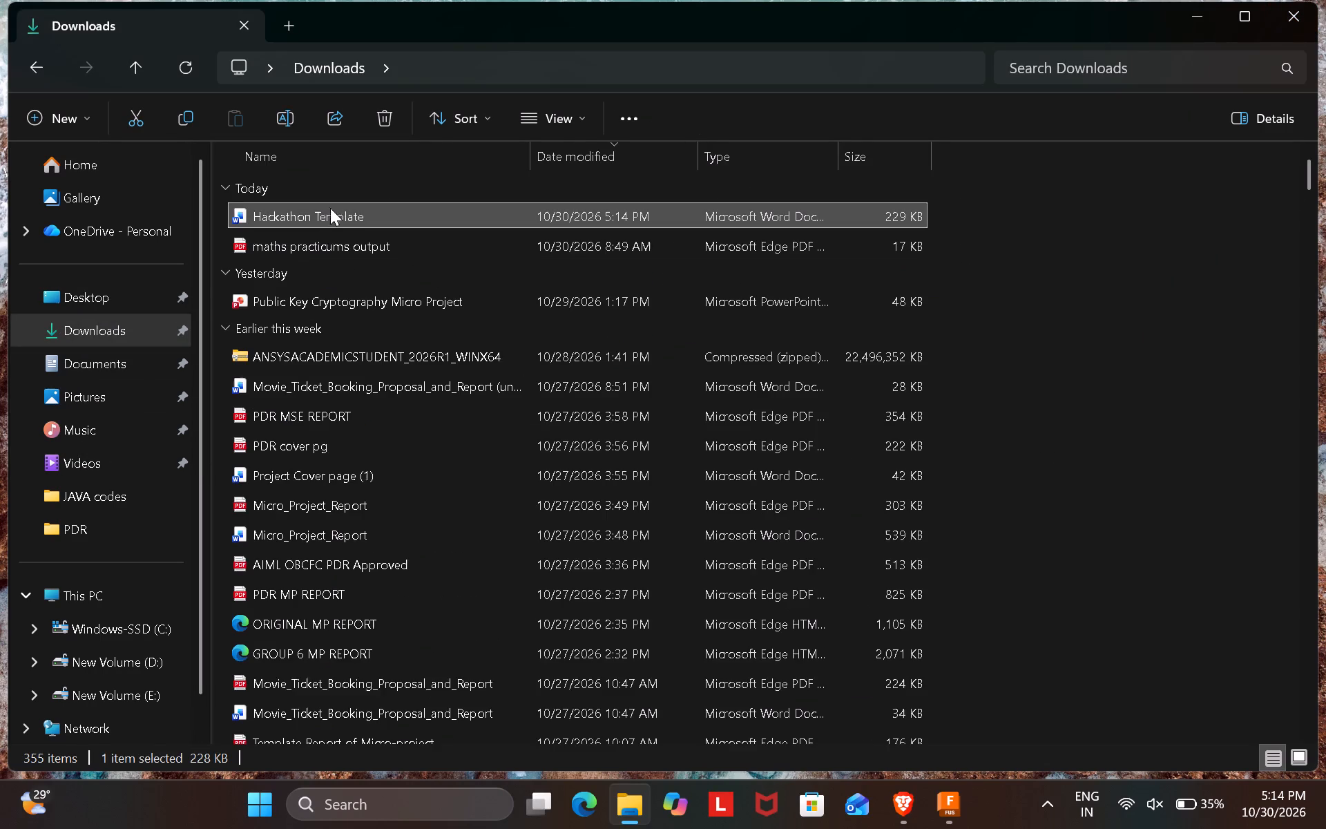
click(276, 101)
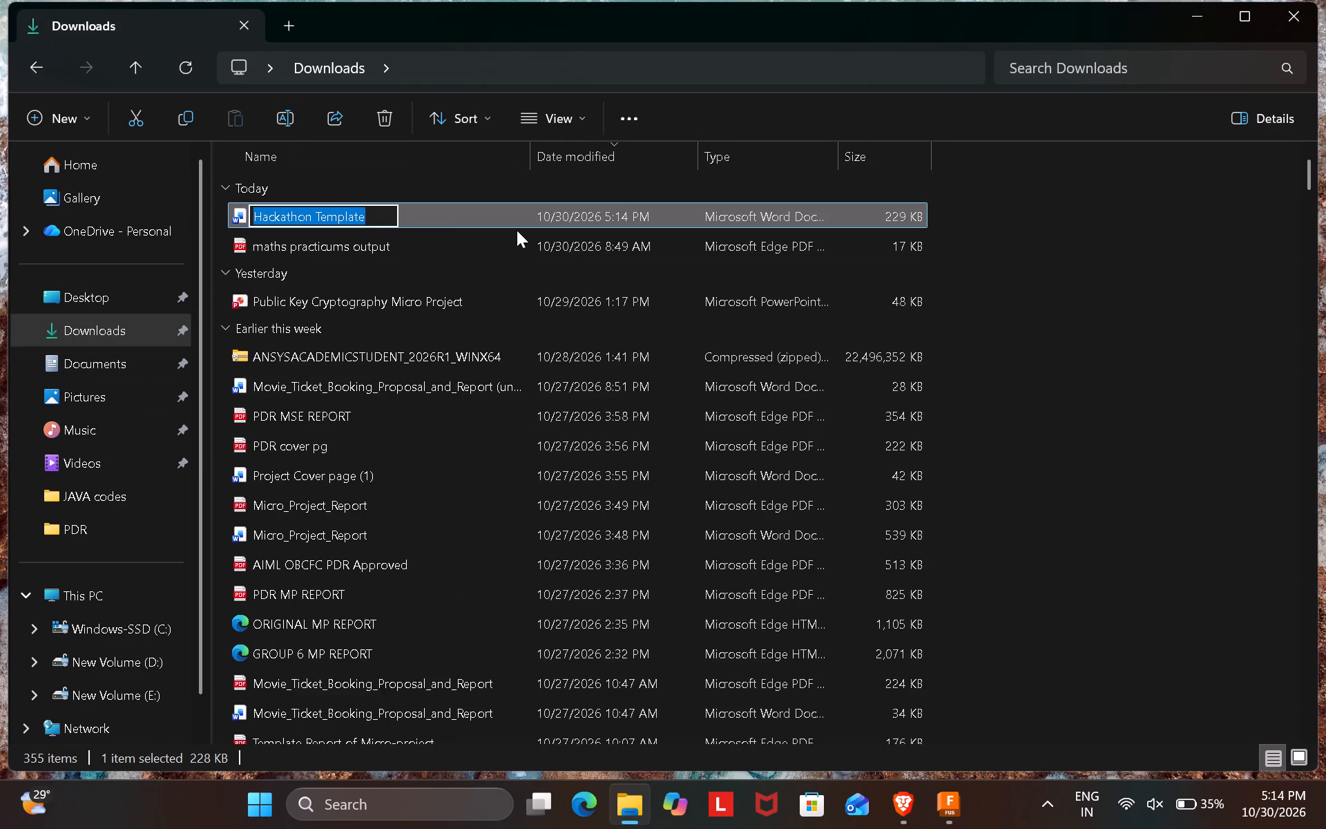
key(Left)
key(ctrl+Right)
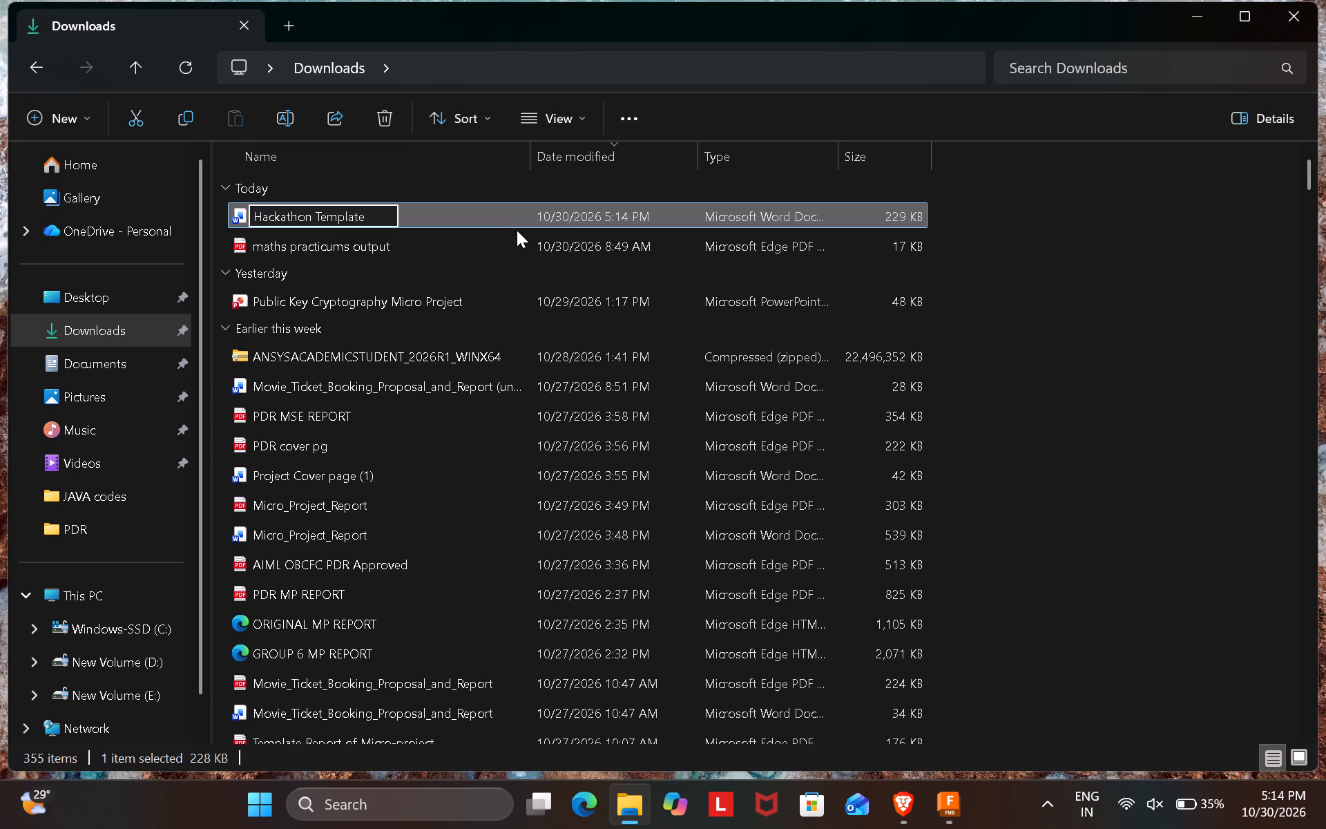
key(ctrl+Delete)
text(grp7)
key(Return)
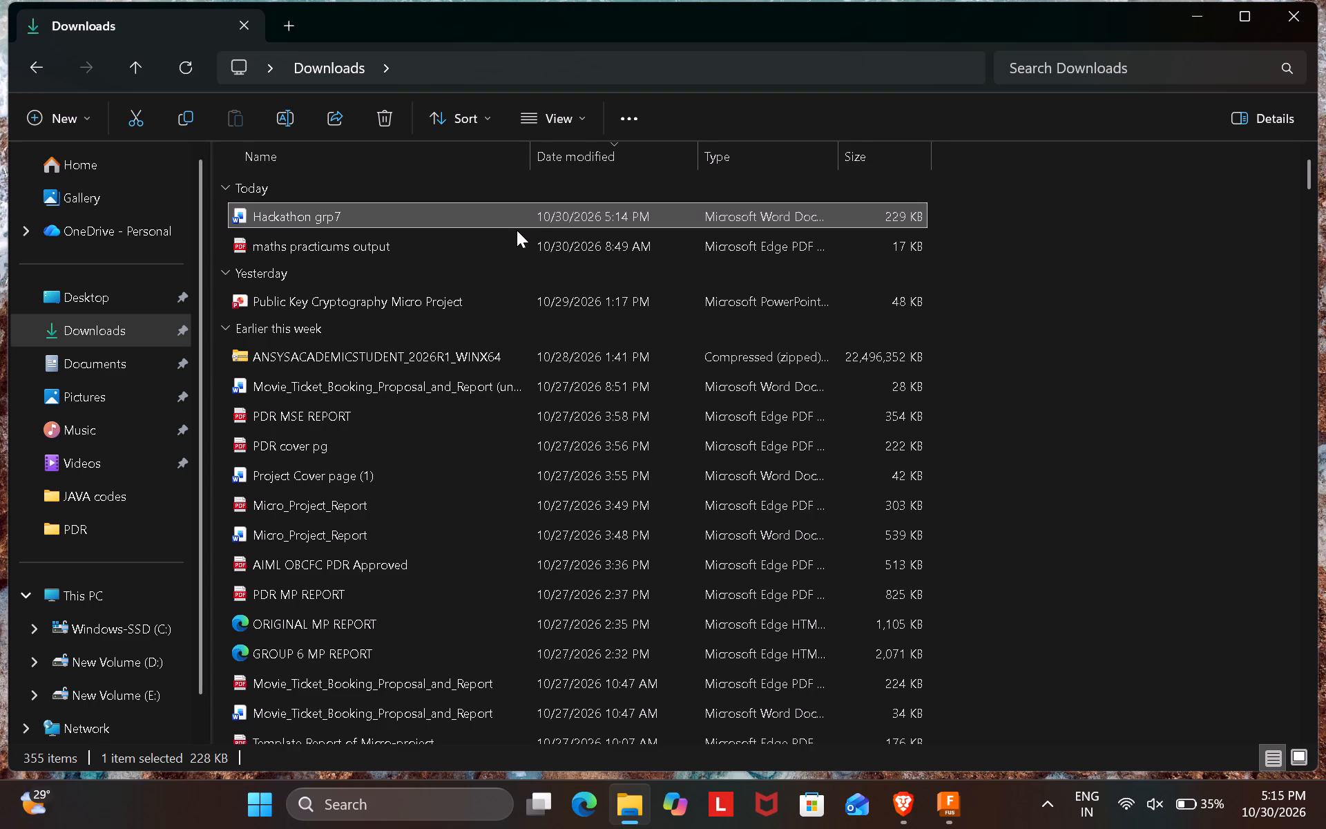
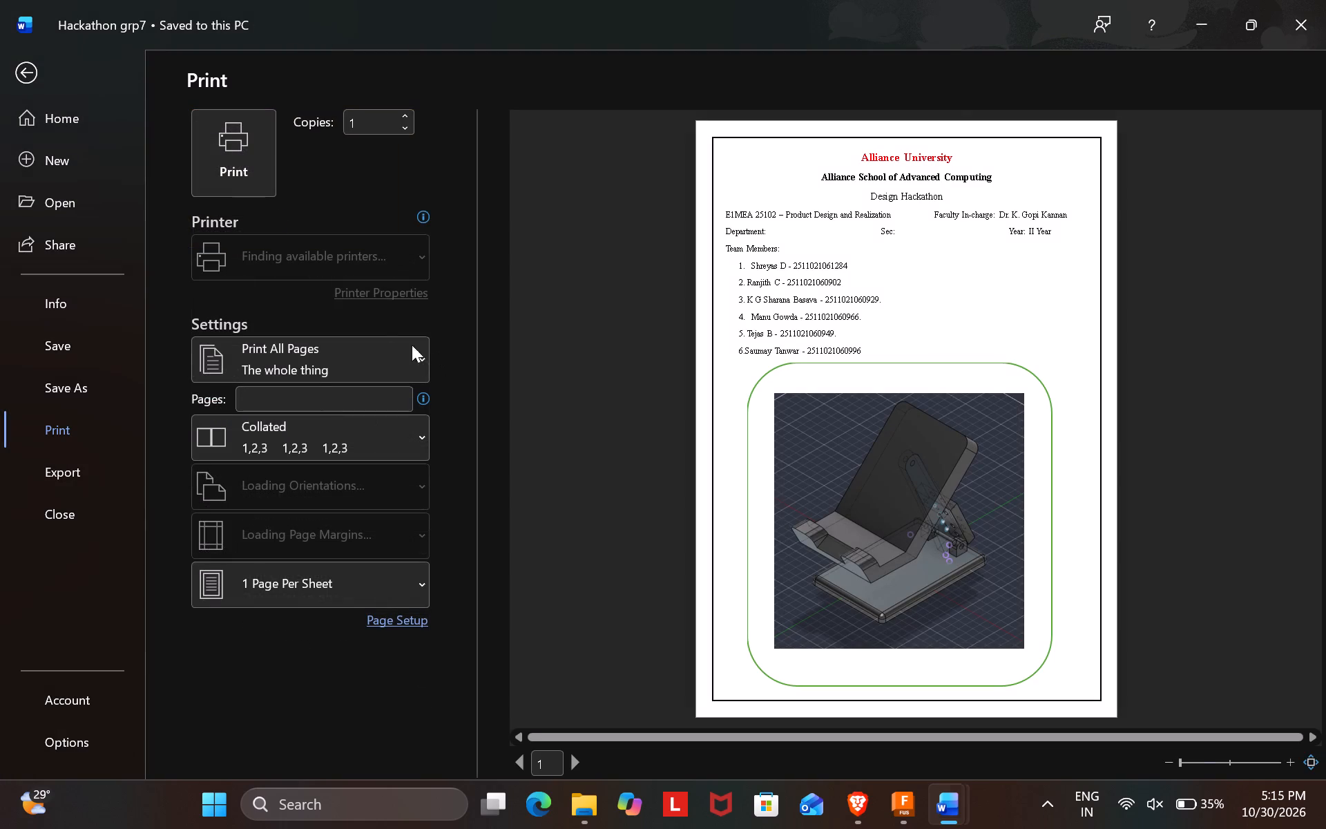
Export the document as a PDF named Hackathon grp7 in the Downloads folder, and close the PDF preview.
scroll(296, 452, down, 2)
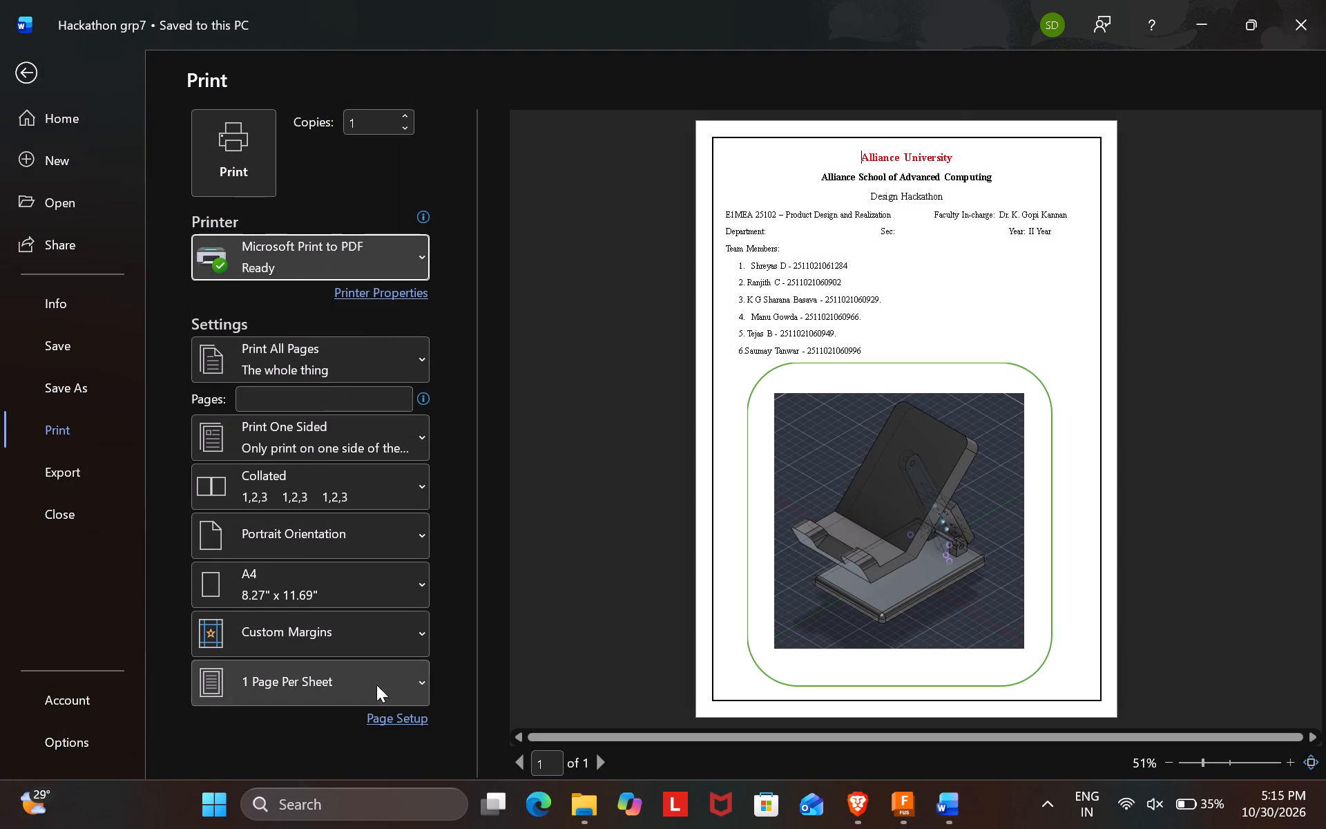
click(53, 478)
click(600, 287)
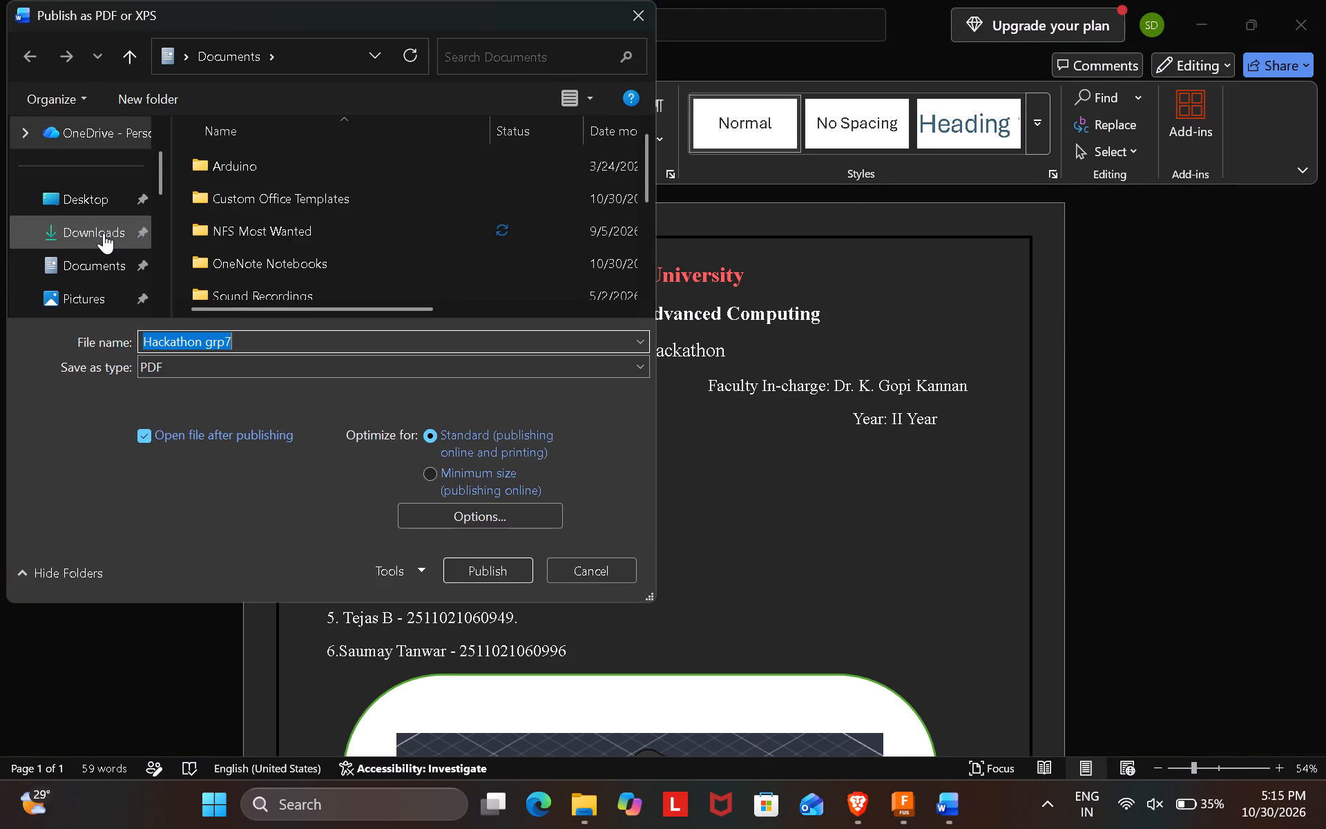
click(104, 233)
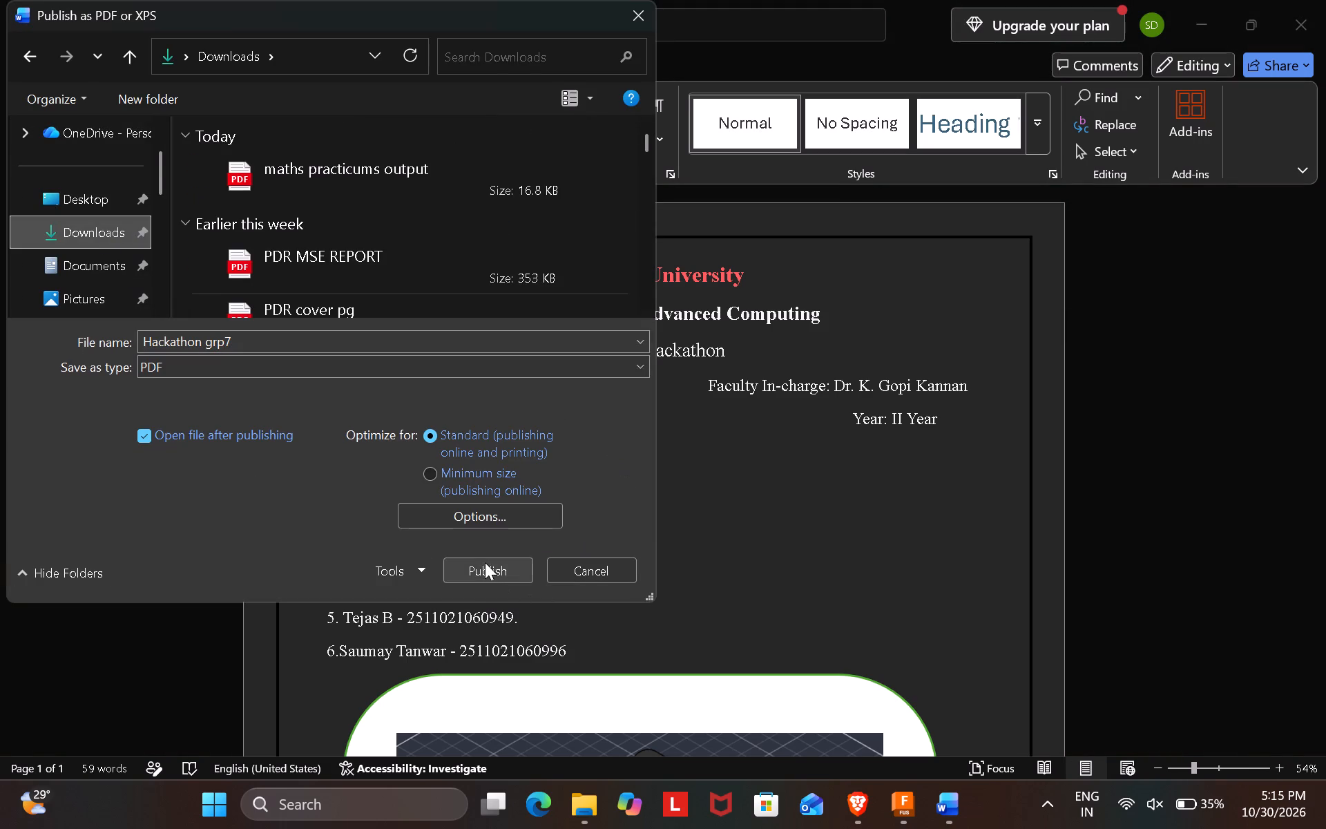
click(485, 582)
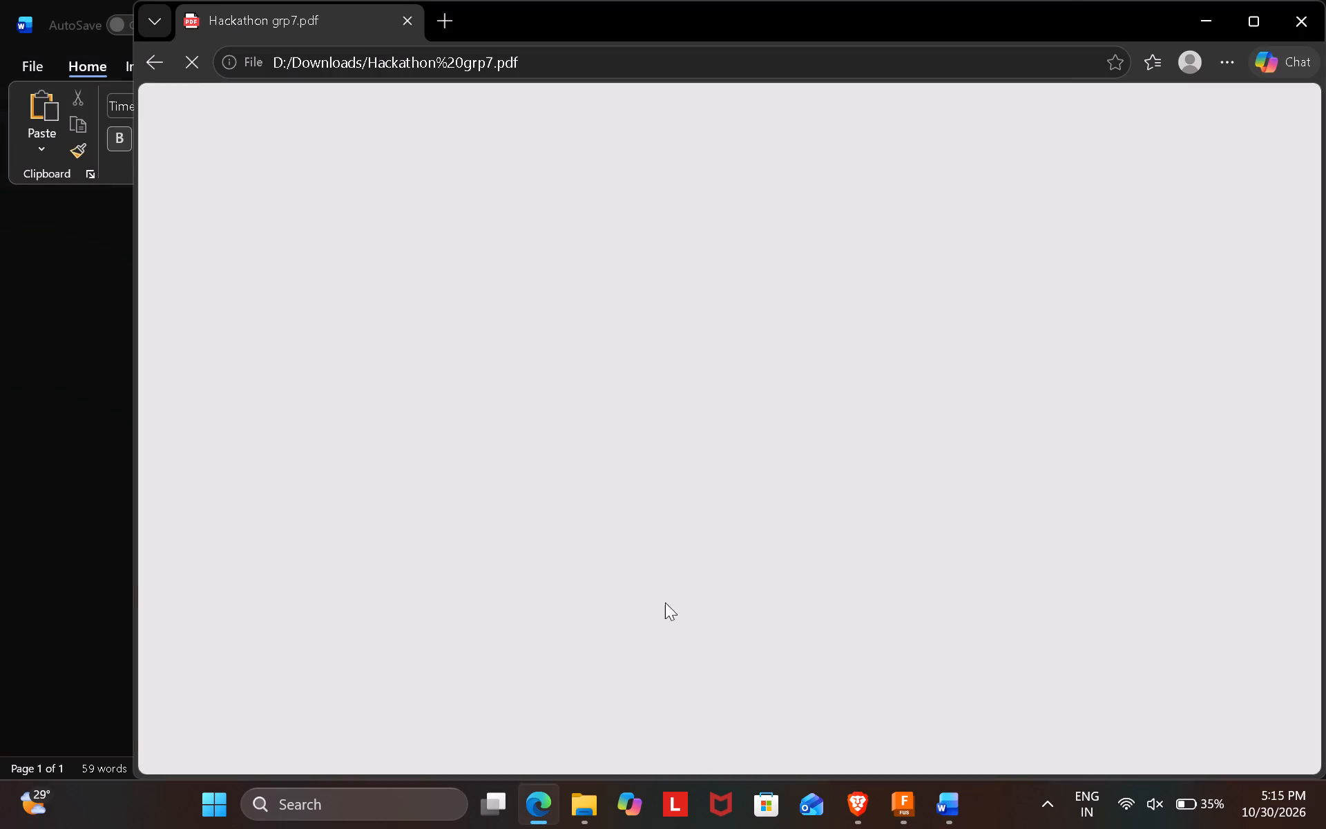
click(1294, 16)
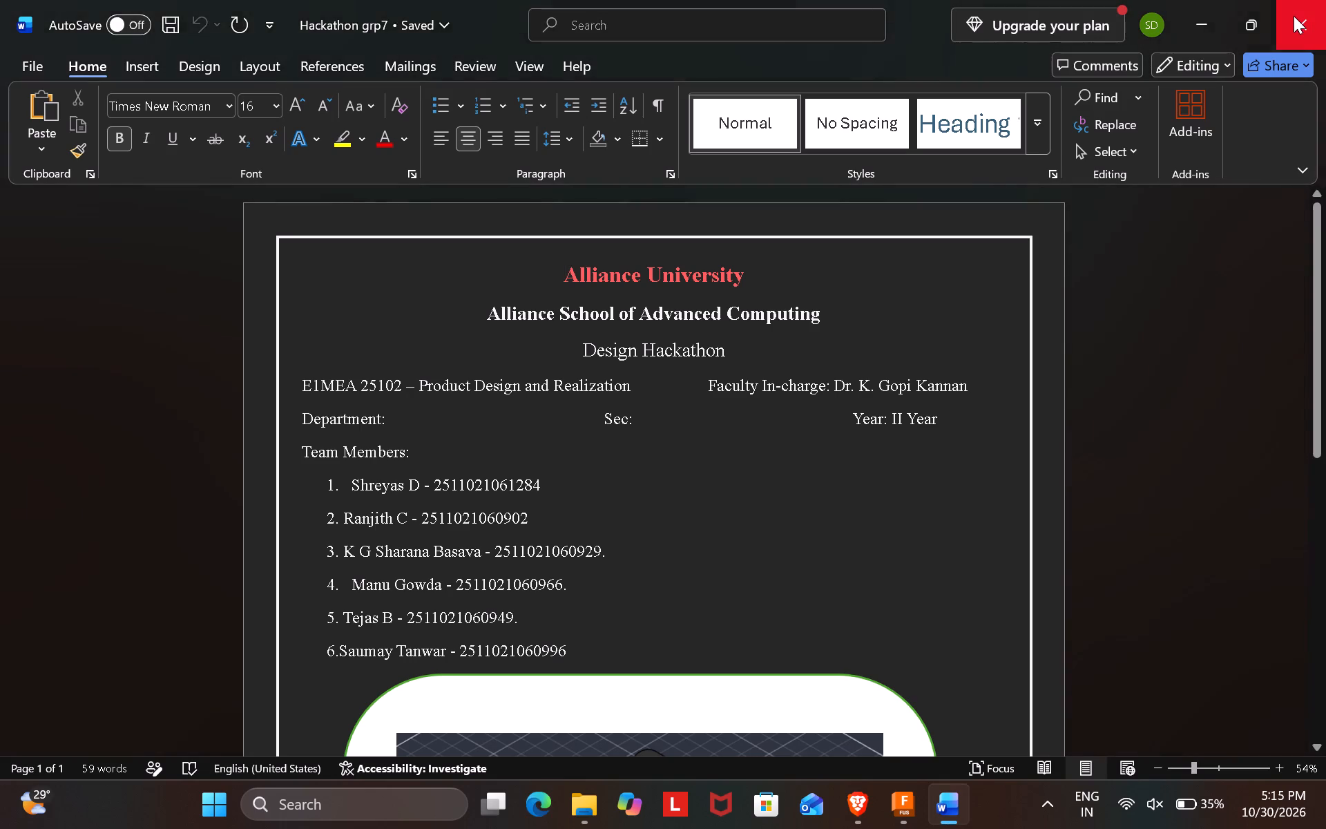
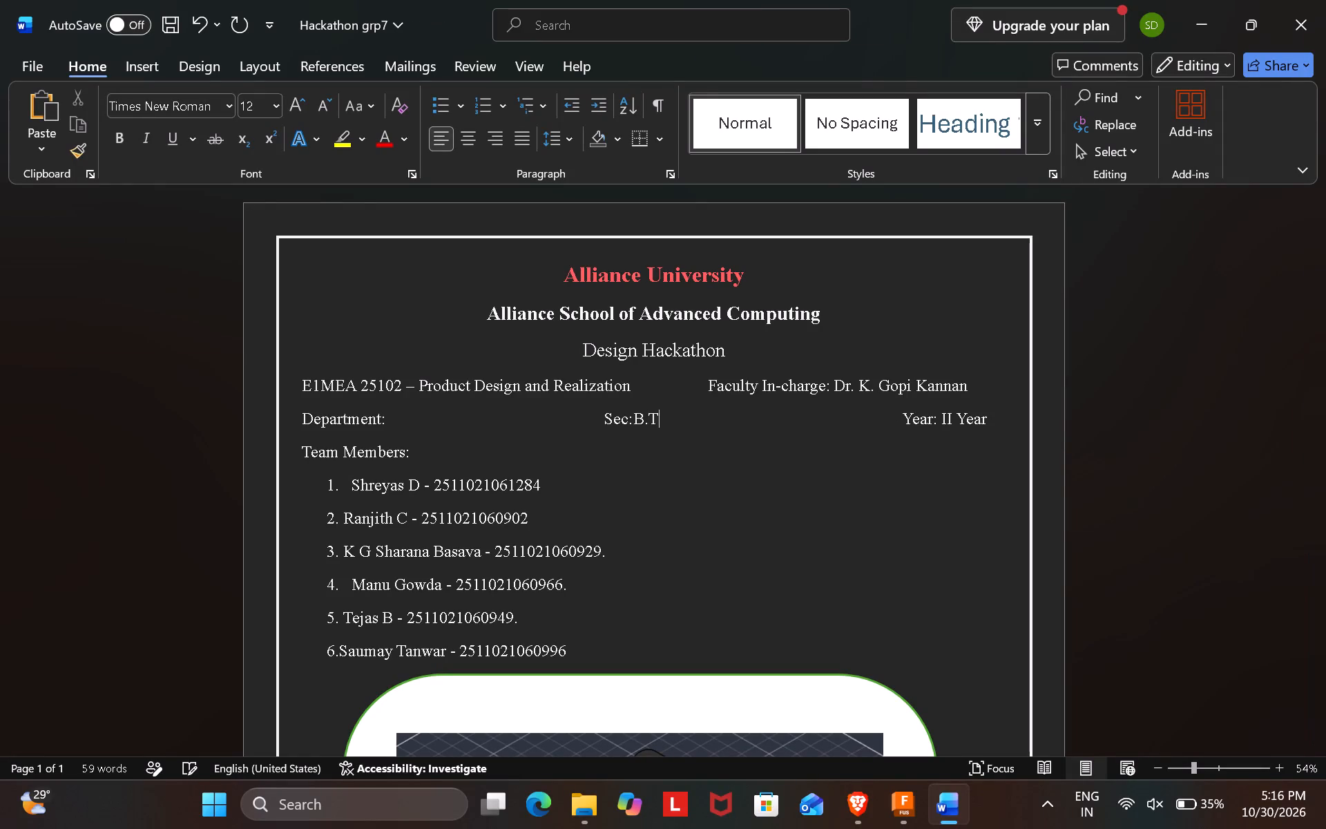
Complete the section entry as "B.Tech AI/ML - A", with a space after "Sec:".
text(ech)
key(space)
text(AI)
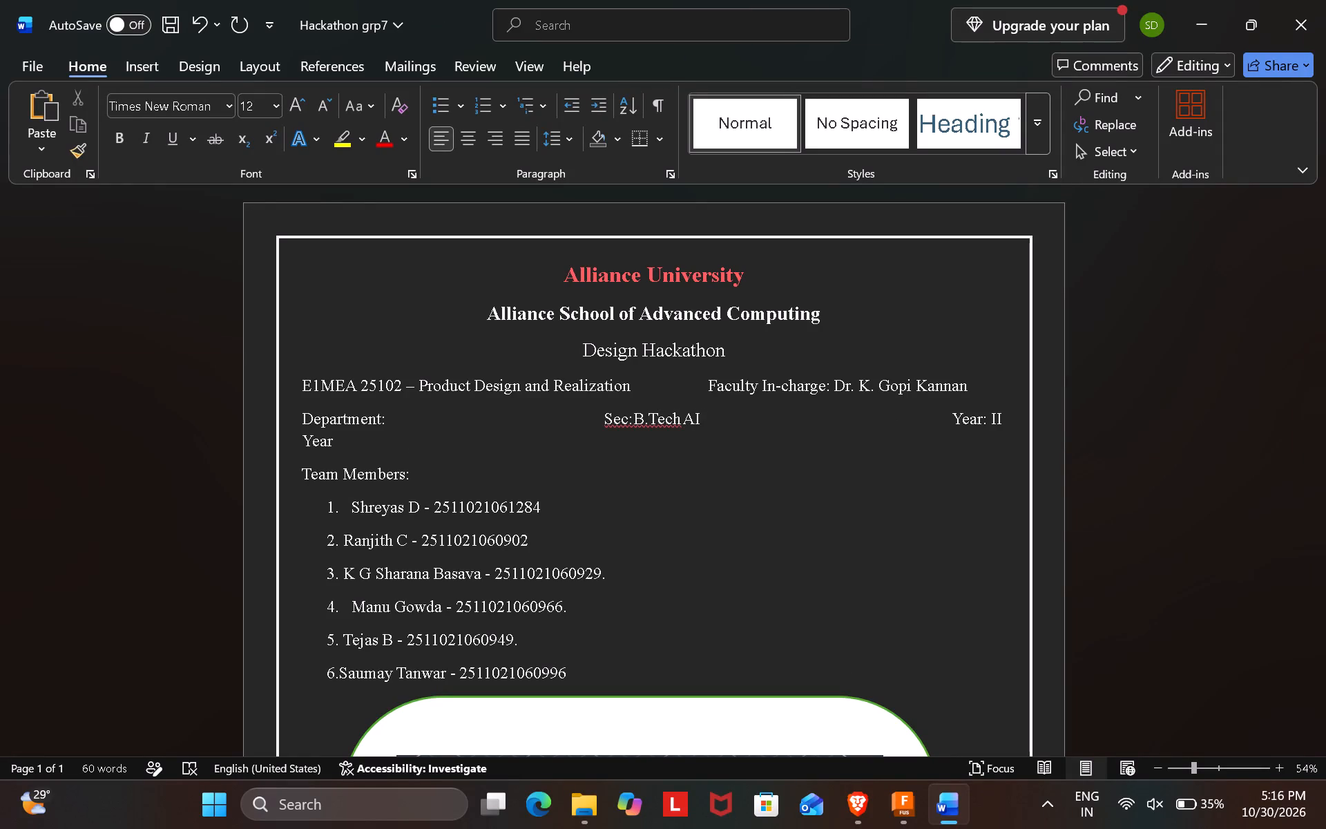
key(slash)
text(ML - A)
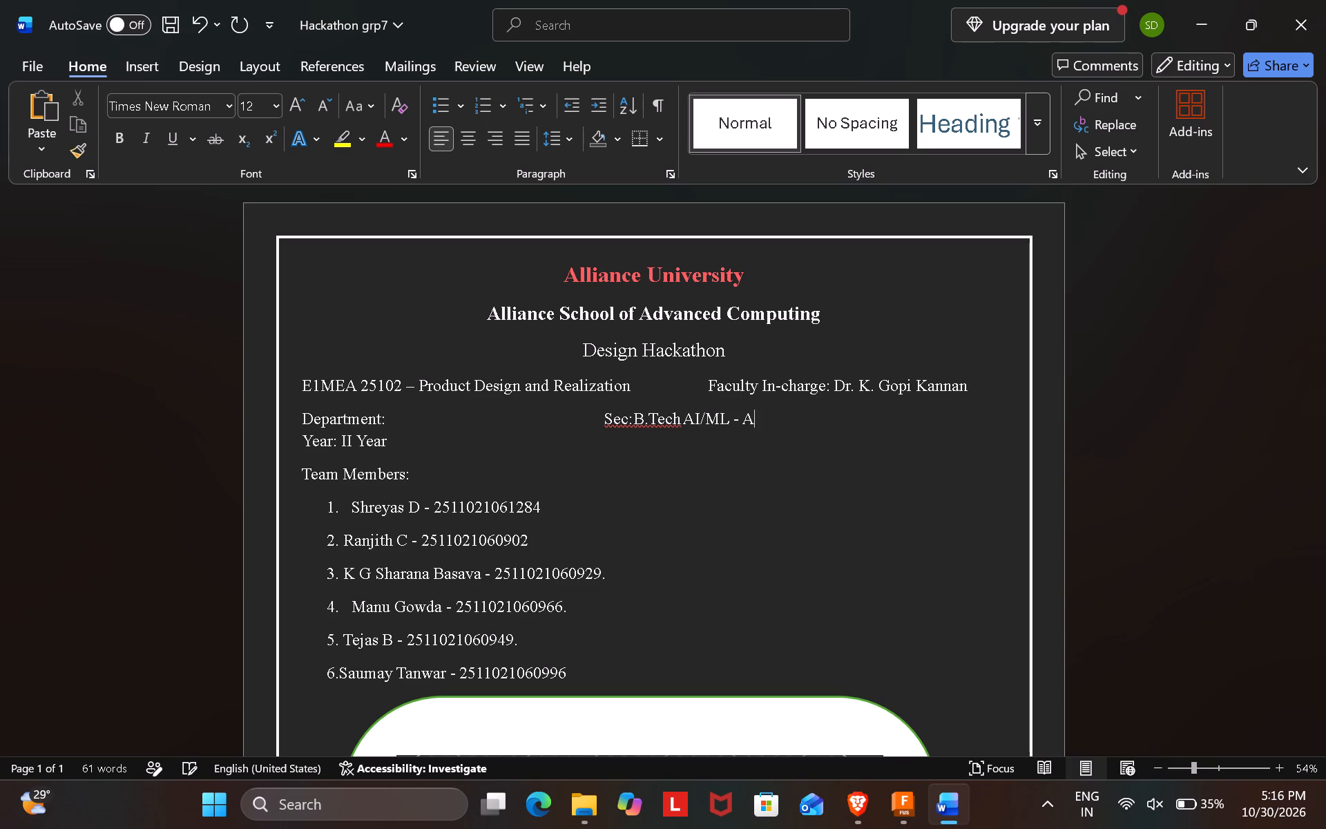
click(631, 414)
key(space)
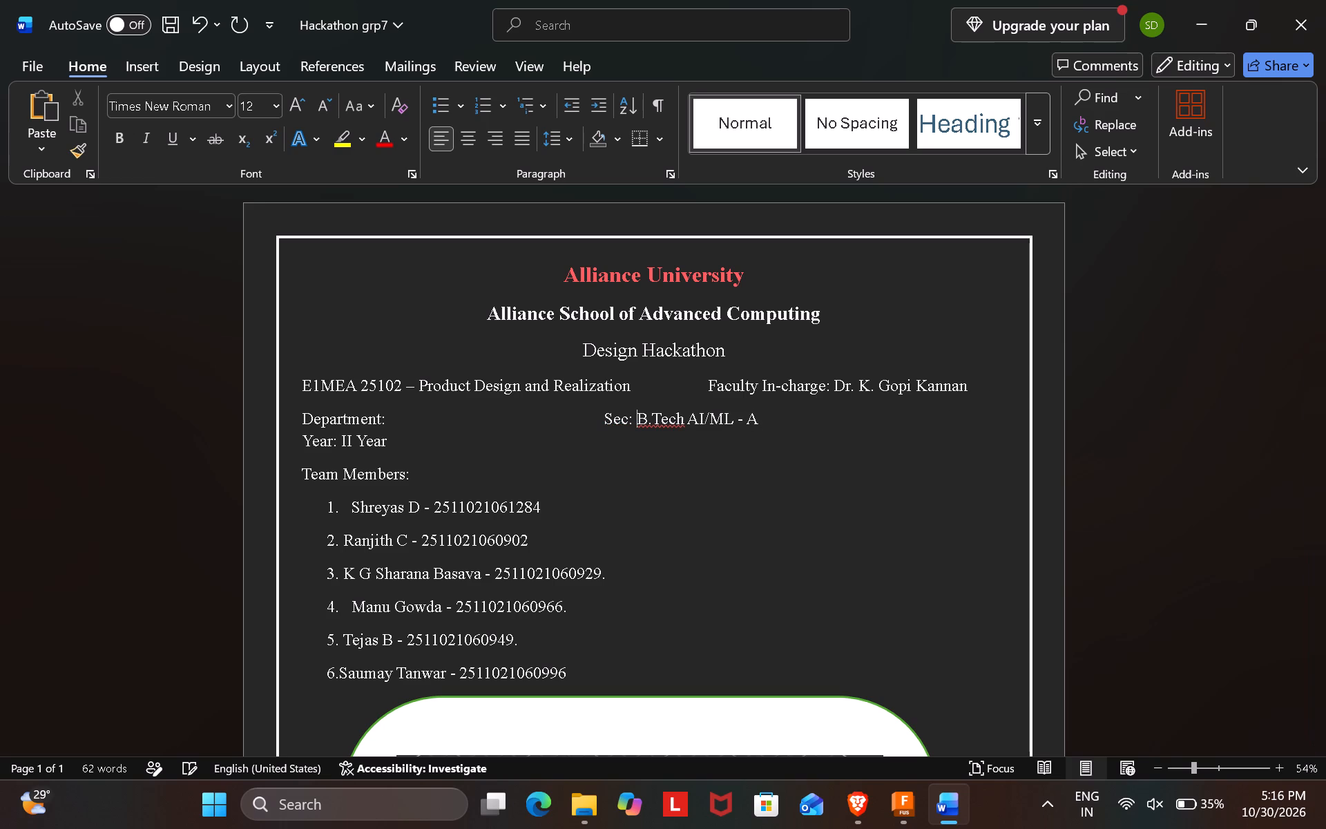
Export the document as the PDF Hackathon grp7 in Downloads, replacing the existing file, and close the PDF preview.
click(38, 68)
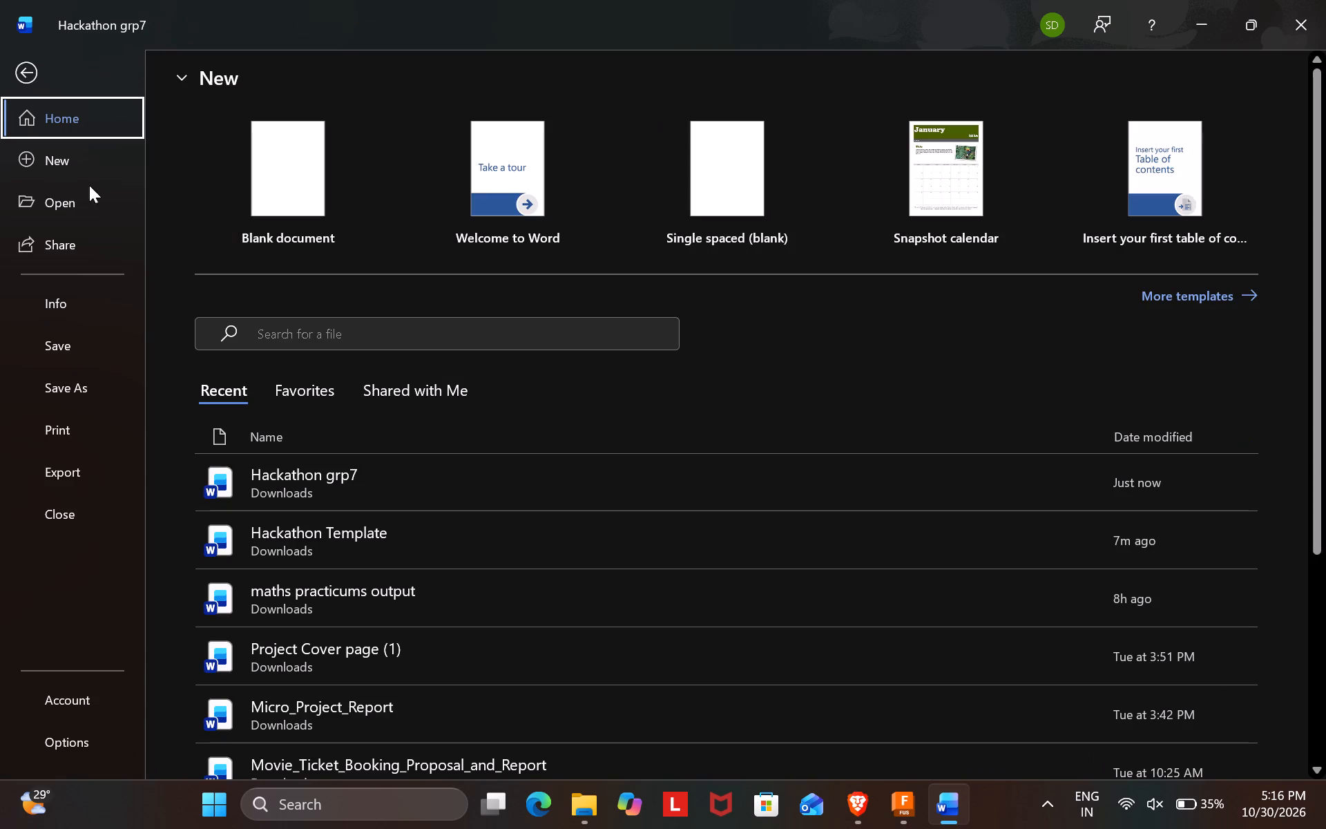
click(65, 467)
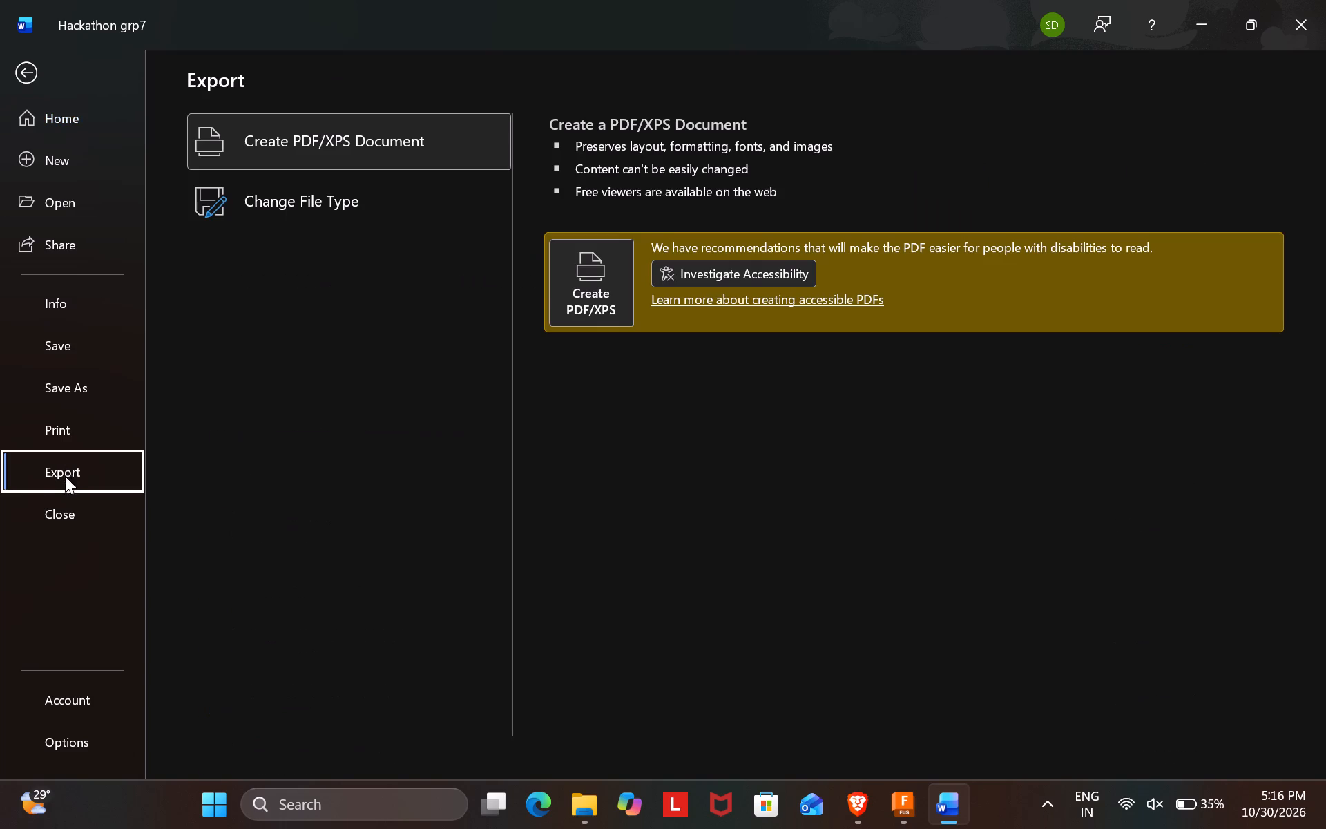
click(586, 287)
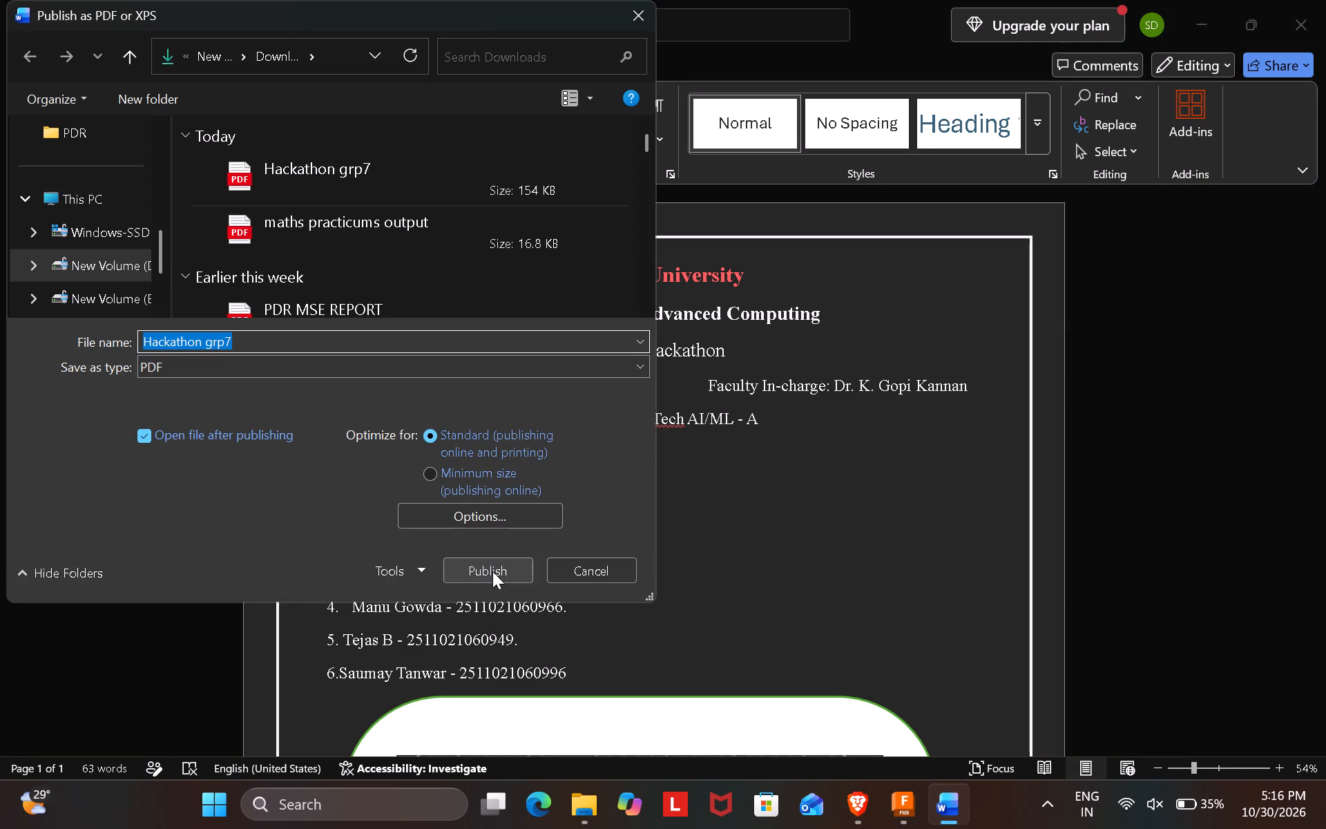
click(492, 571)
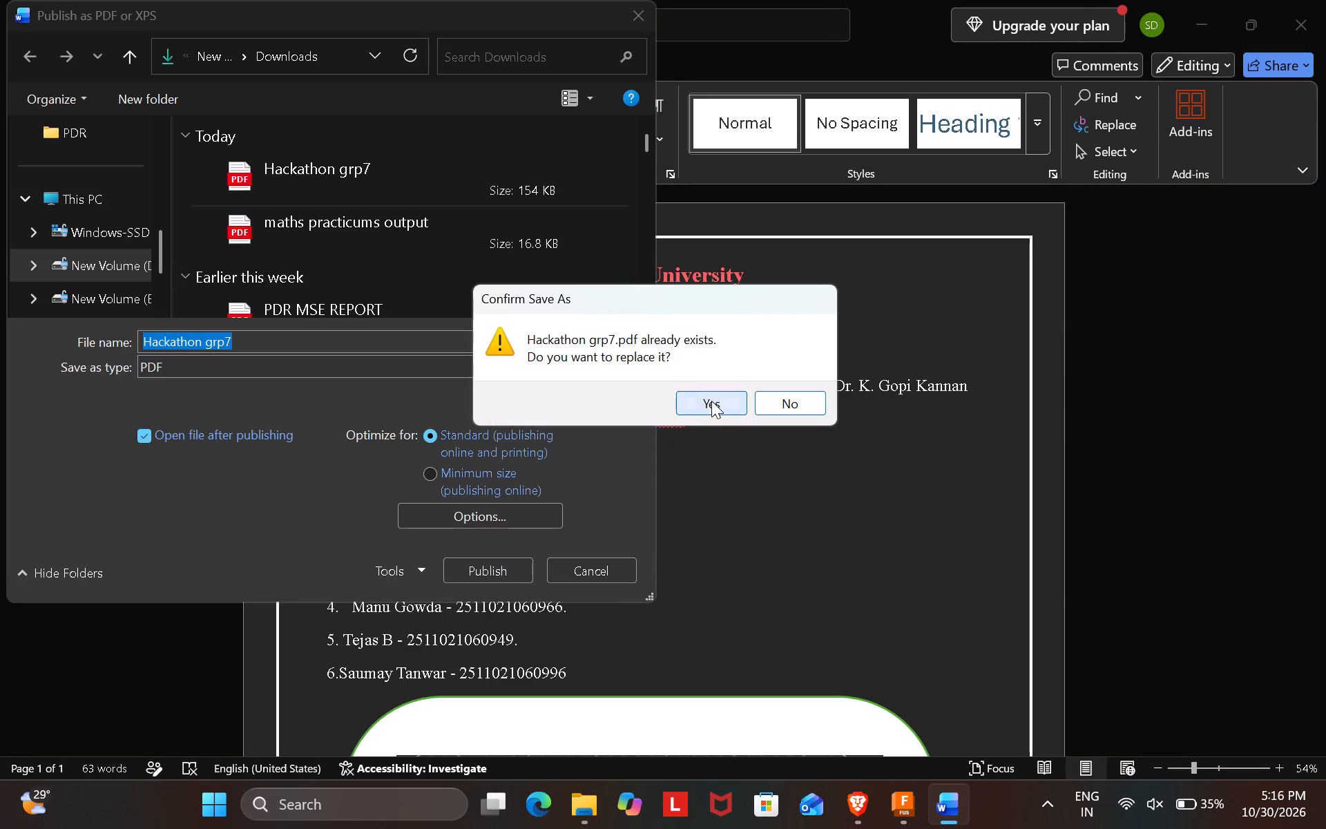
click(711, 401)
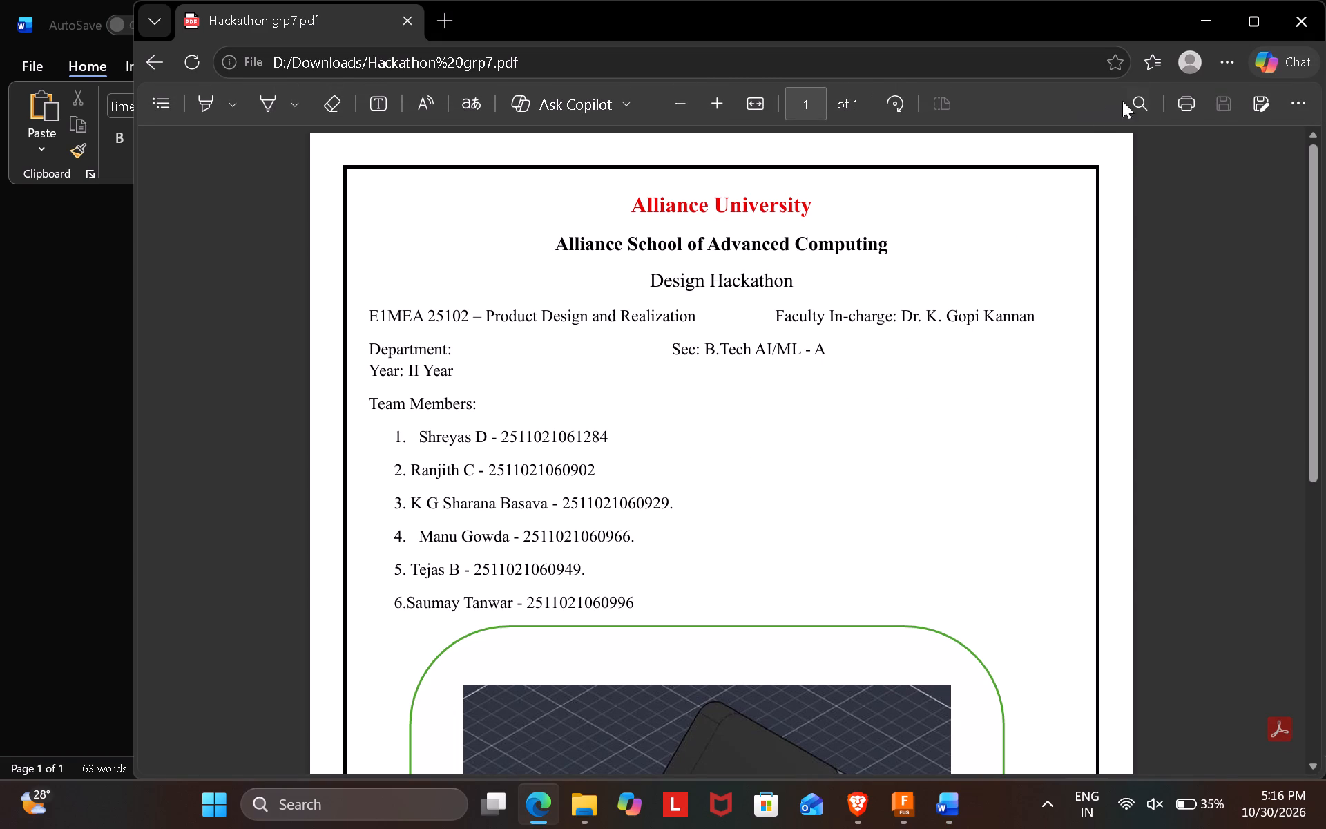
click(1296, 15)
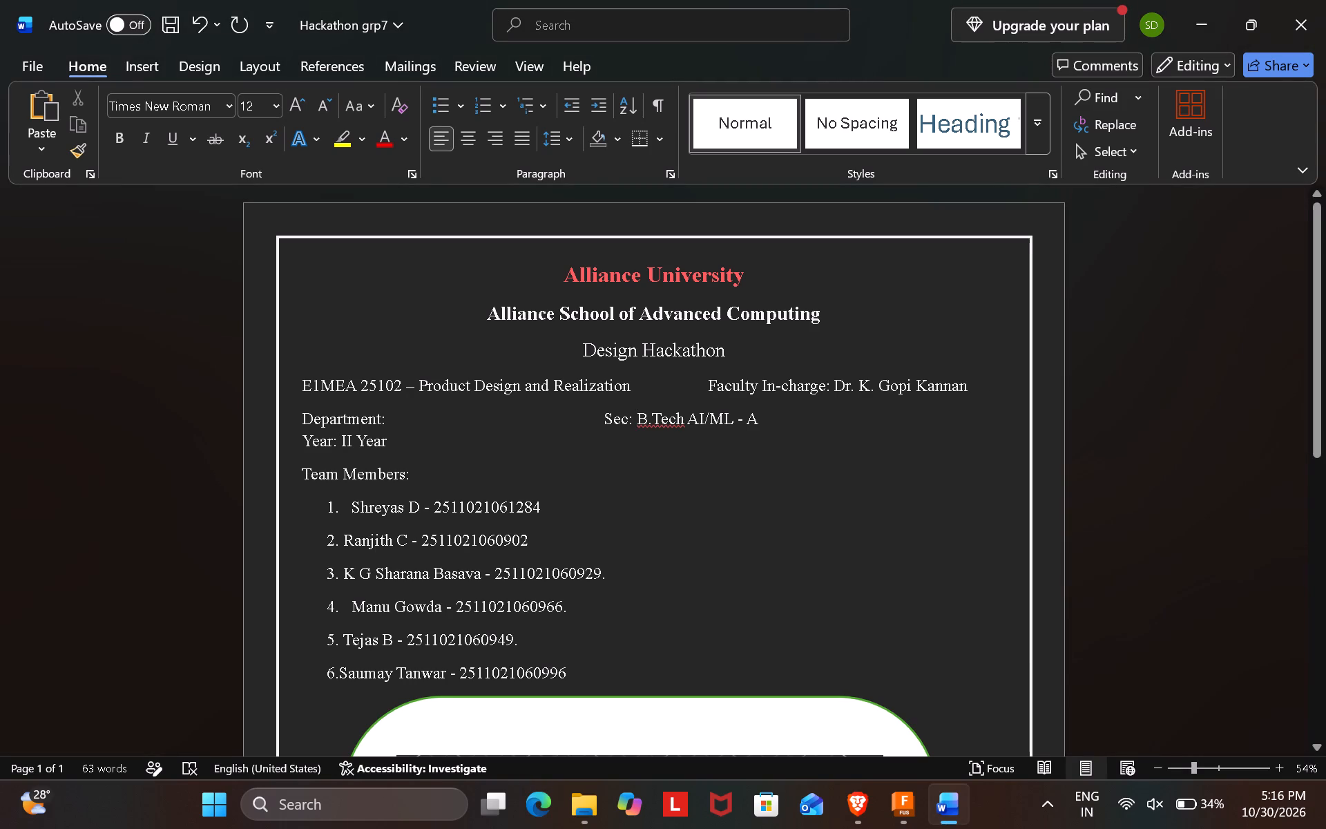
Change the year entry to "III Year".
click(357, 439)
key(BackSpace)
text(I)
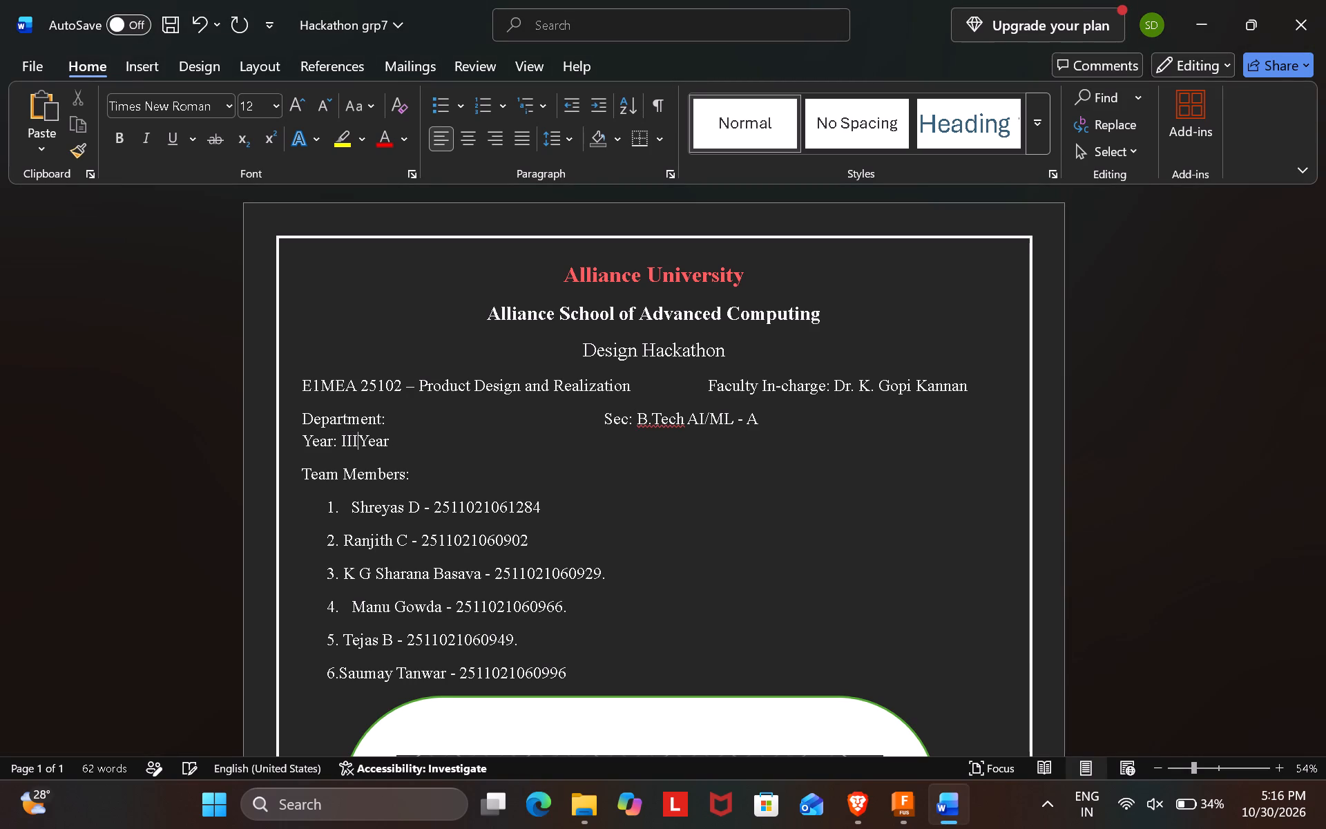
key(space)
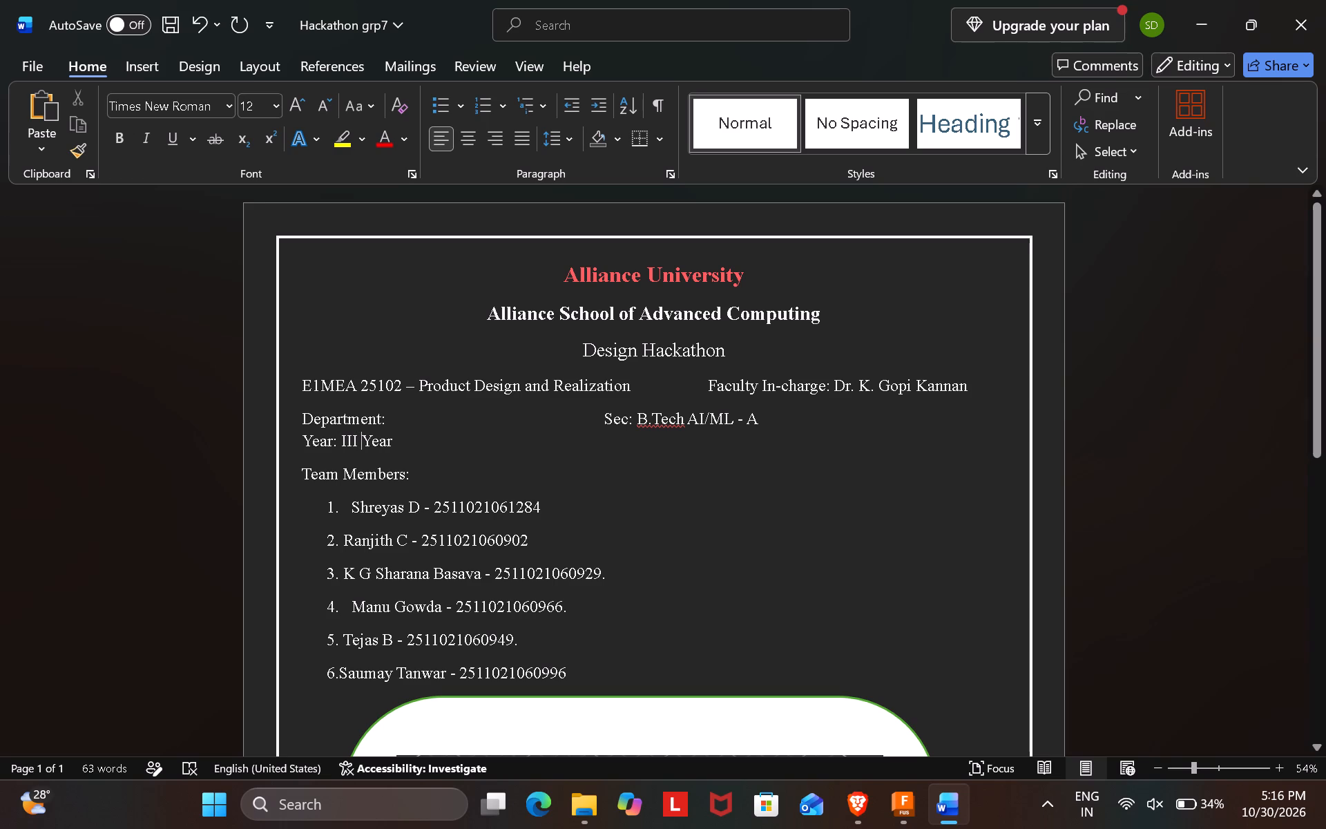
Move "B.Tech" from the section entry to directly after "Department:".
click(394, 421)
drag(686, 419, 637, 418)
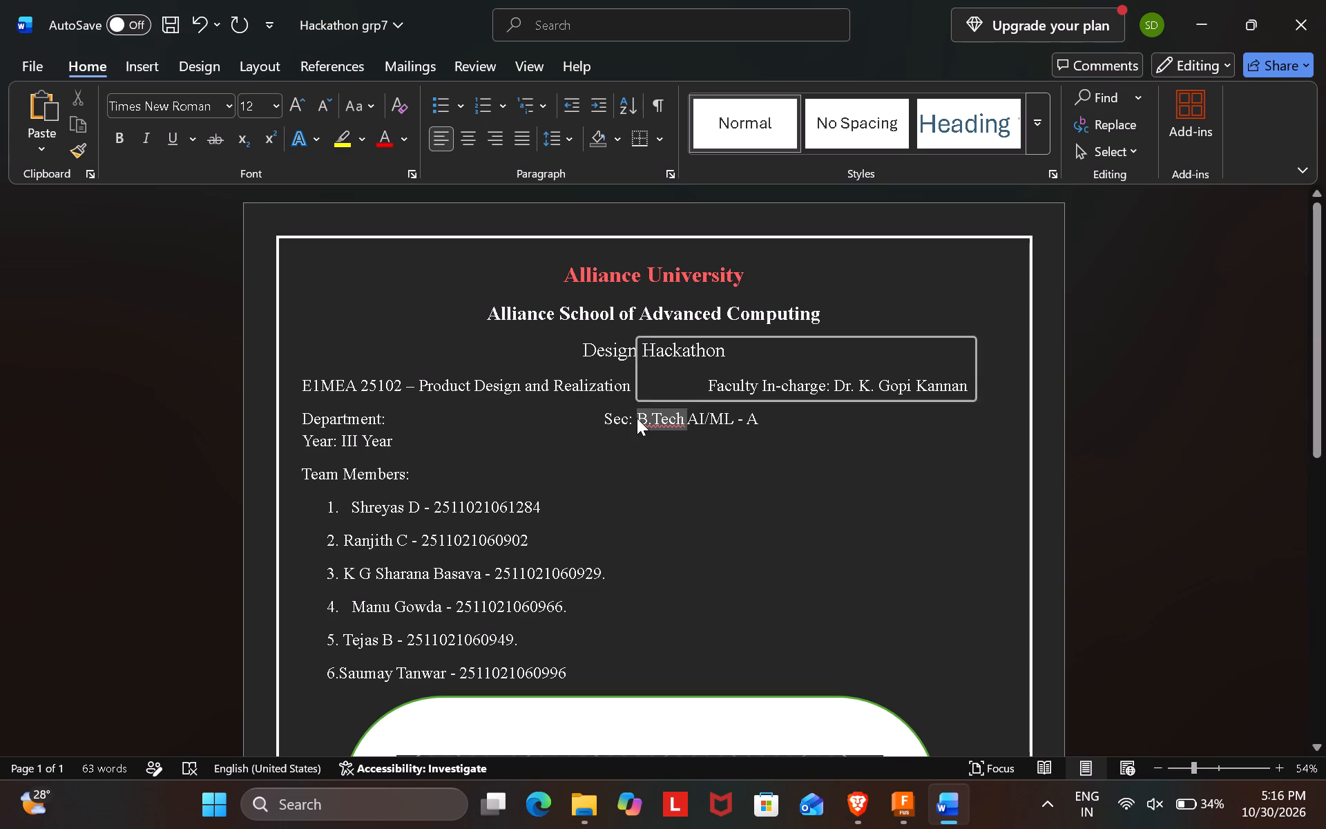
key(ctrl+x)
click(385, 412)
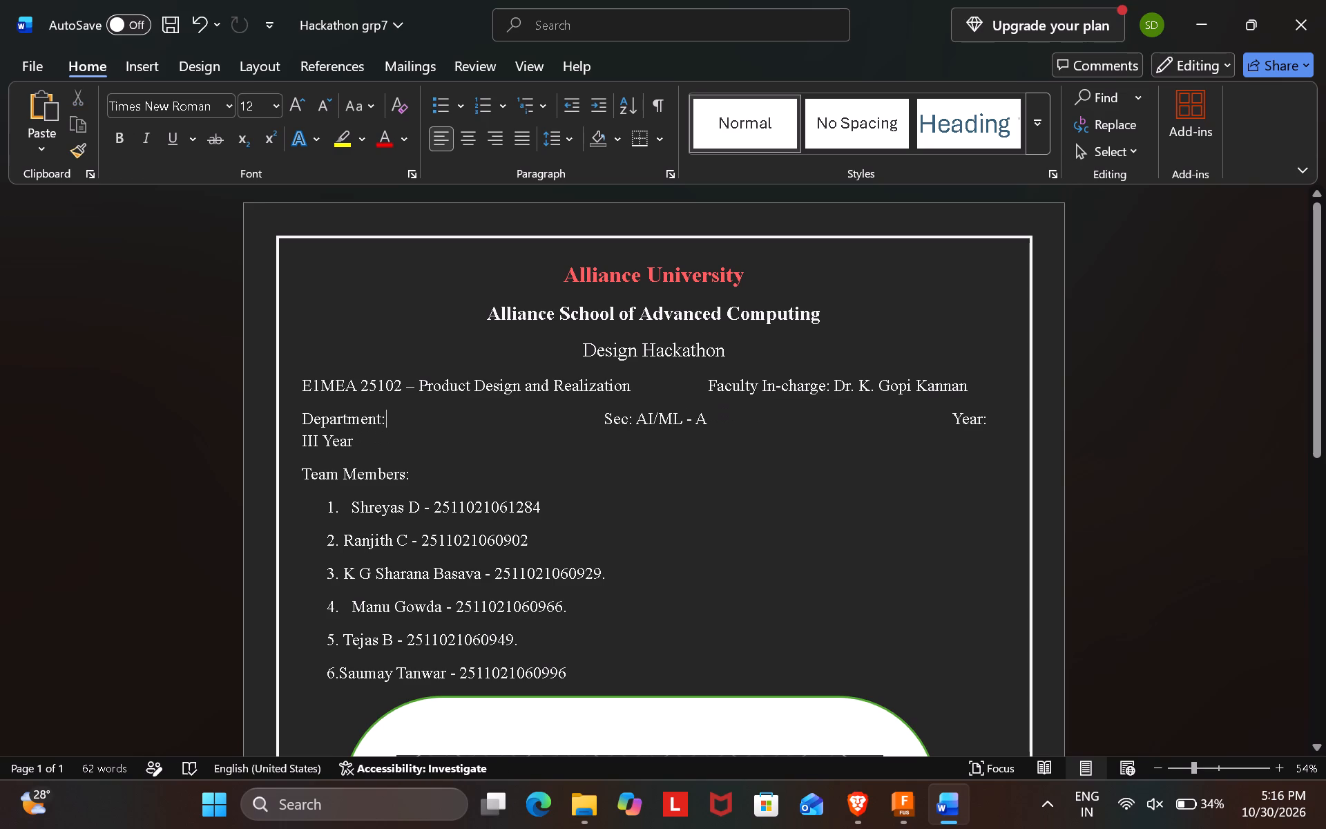
key(ctrl+v)
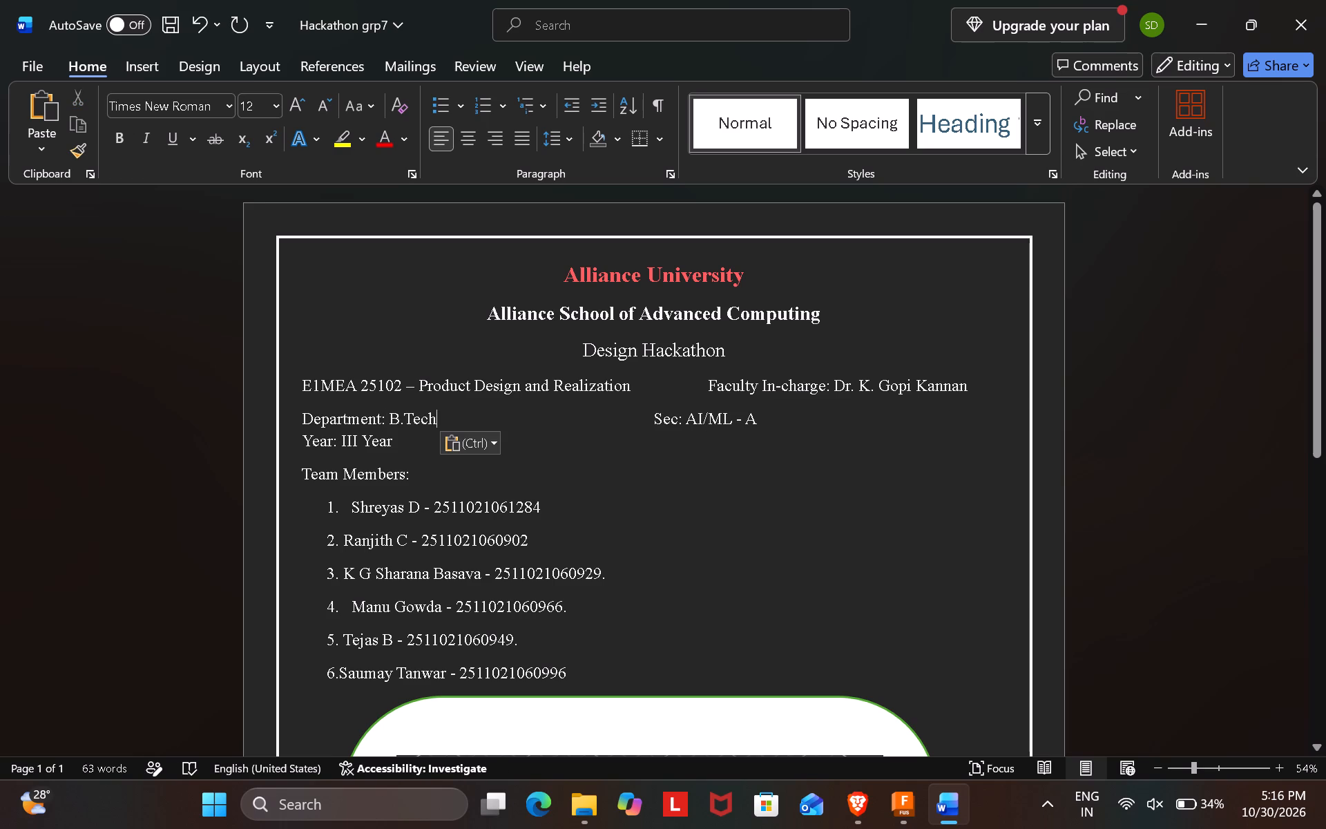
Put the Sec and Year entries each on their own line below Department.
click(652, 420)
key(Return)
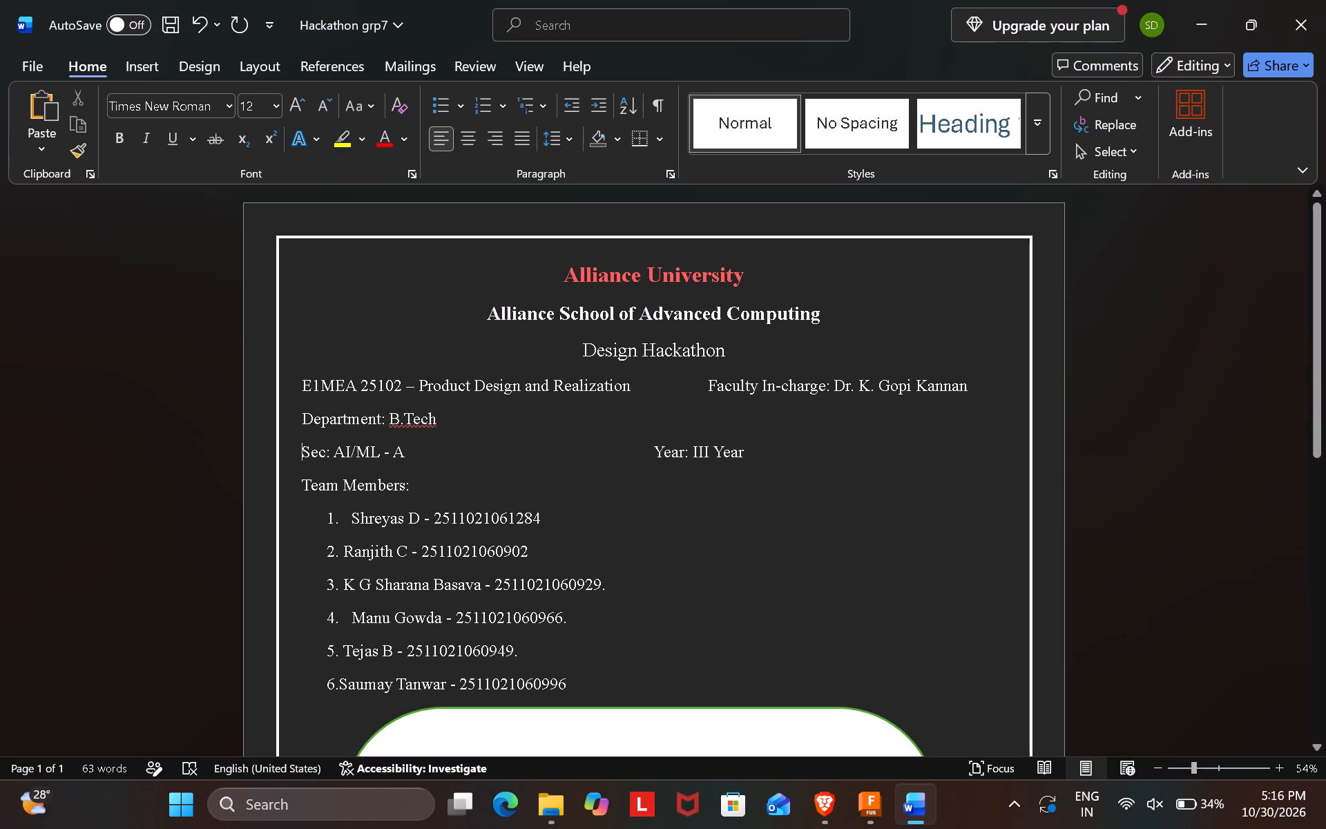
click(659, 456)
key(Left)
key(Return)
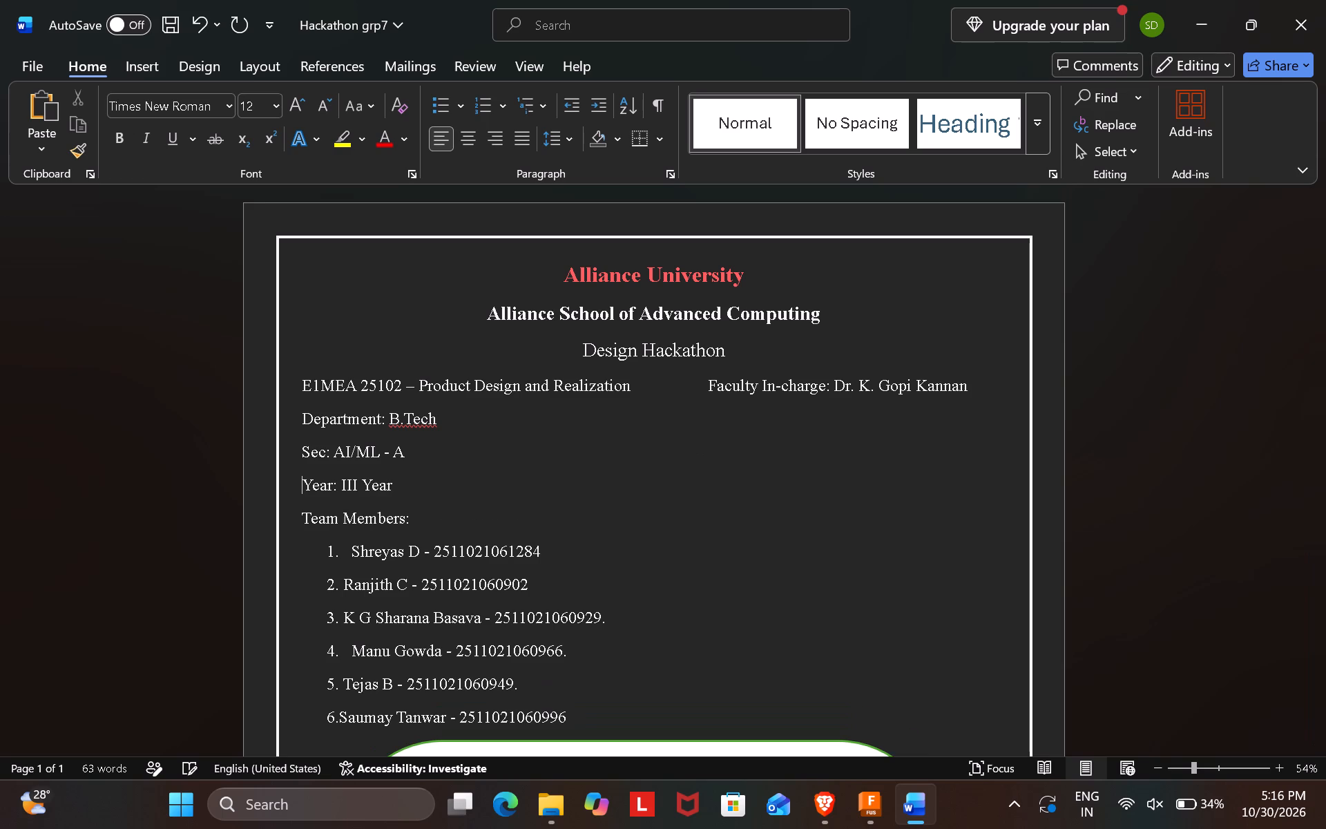
Bring the Sec and Year entries back onto the Department line, with smaller gaps between the entries.
scroll(695, 567, down, 7)
scroll(695, 567, up, 2)
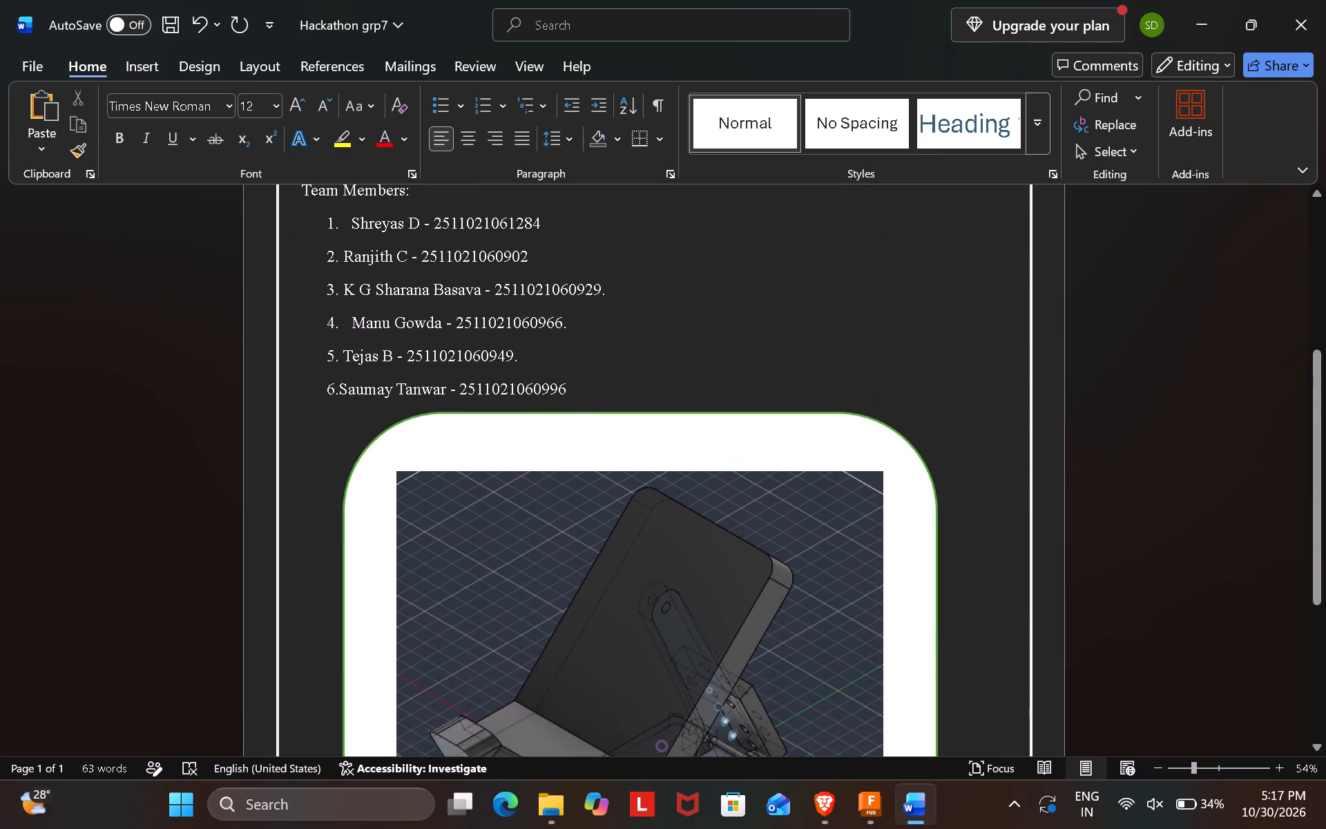
scroll(695, 567, up, 3)
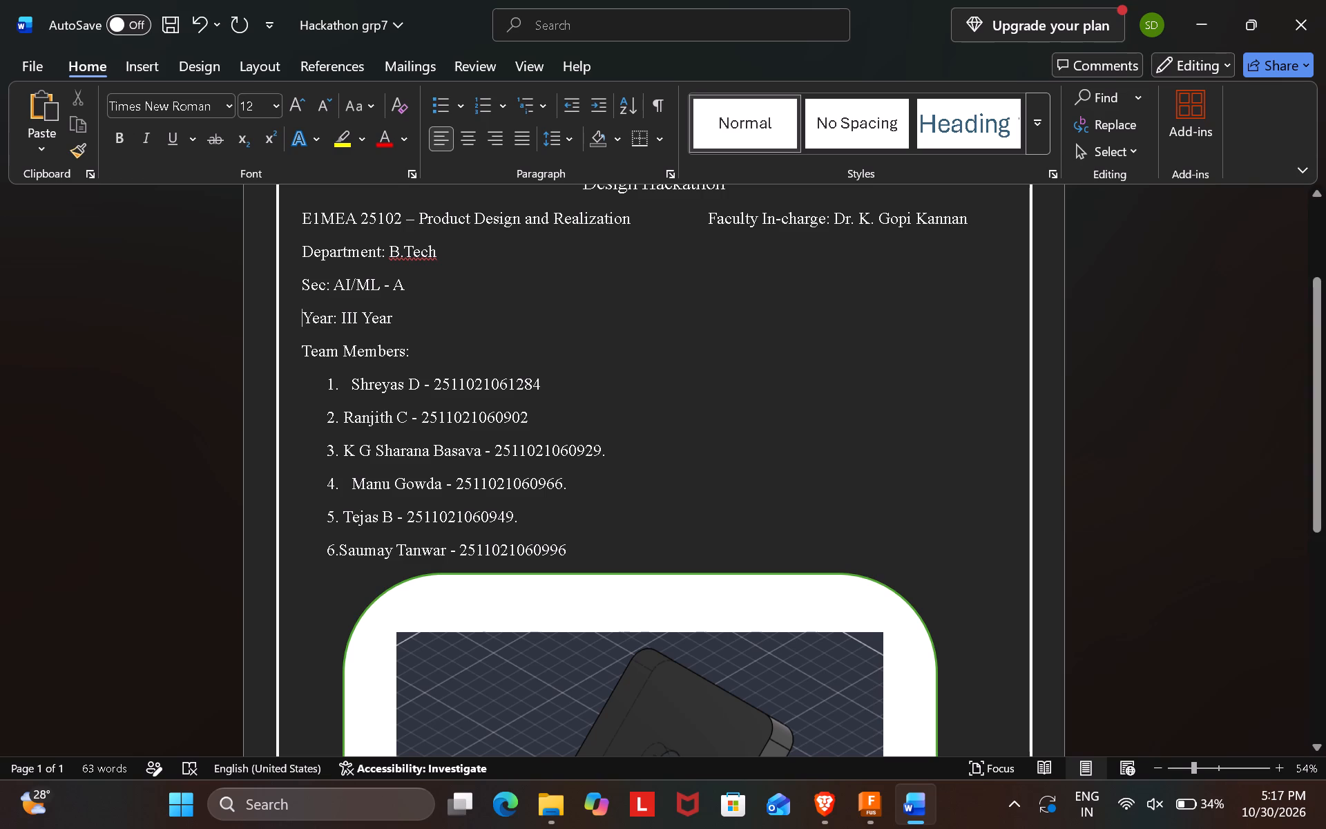
click(295, 282)
key(BackSpace)
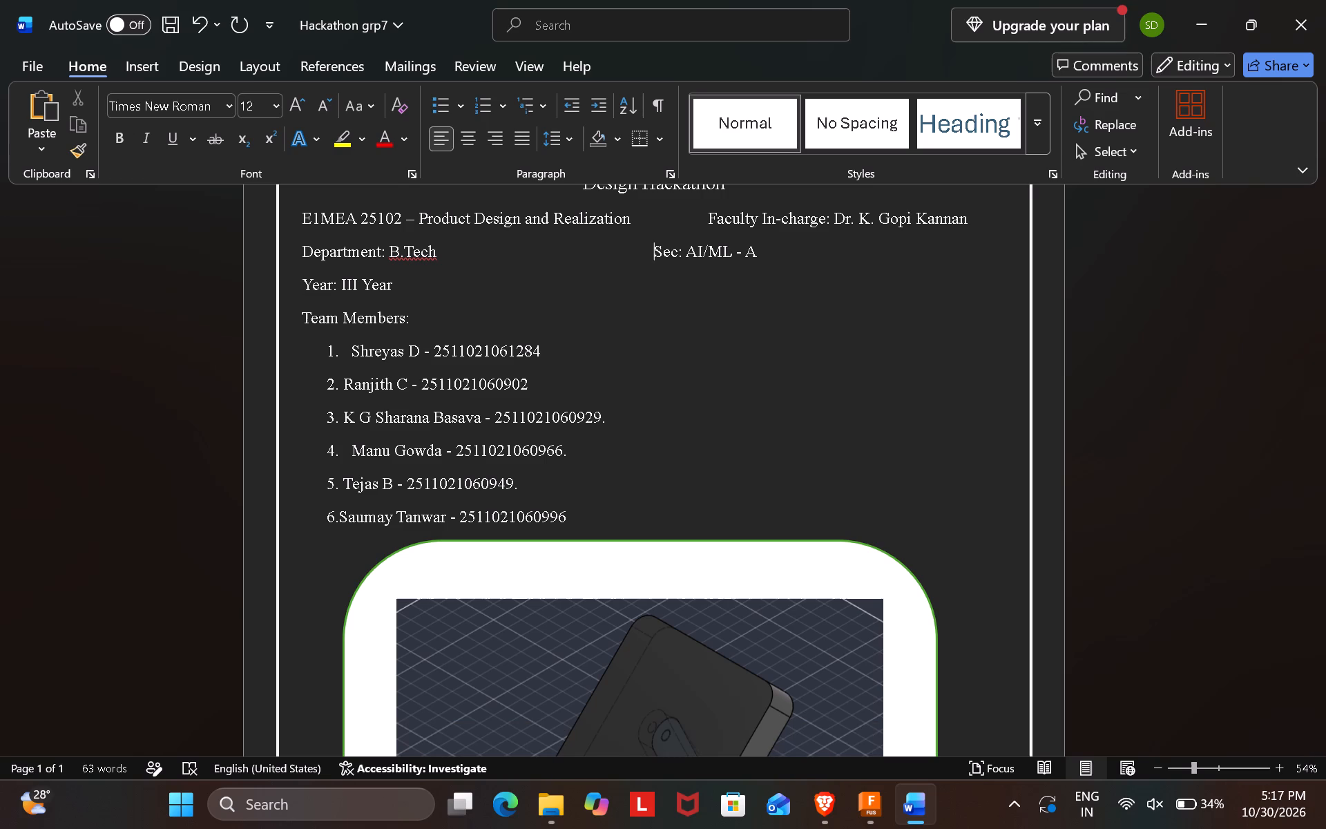
key(BackSpace)
key(BackSpace)
key(BackSpace)
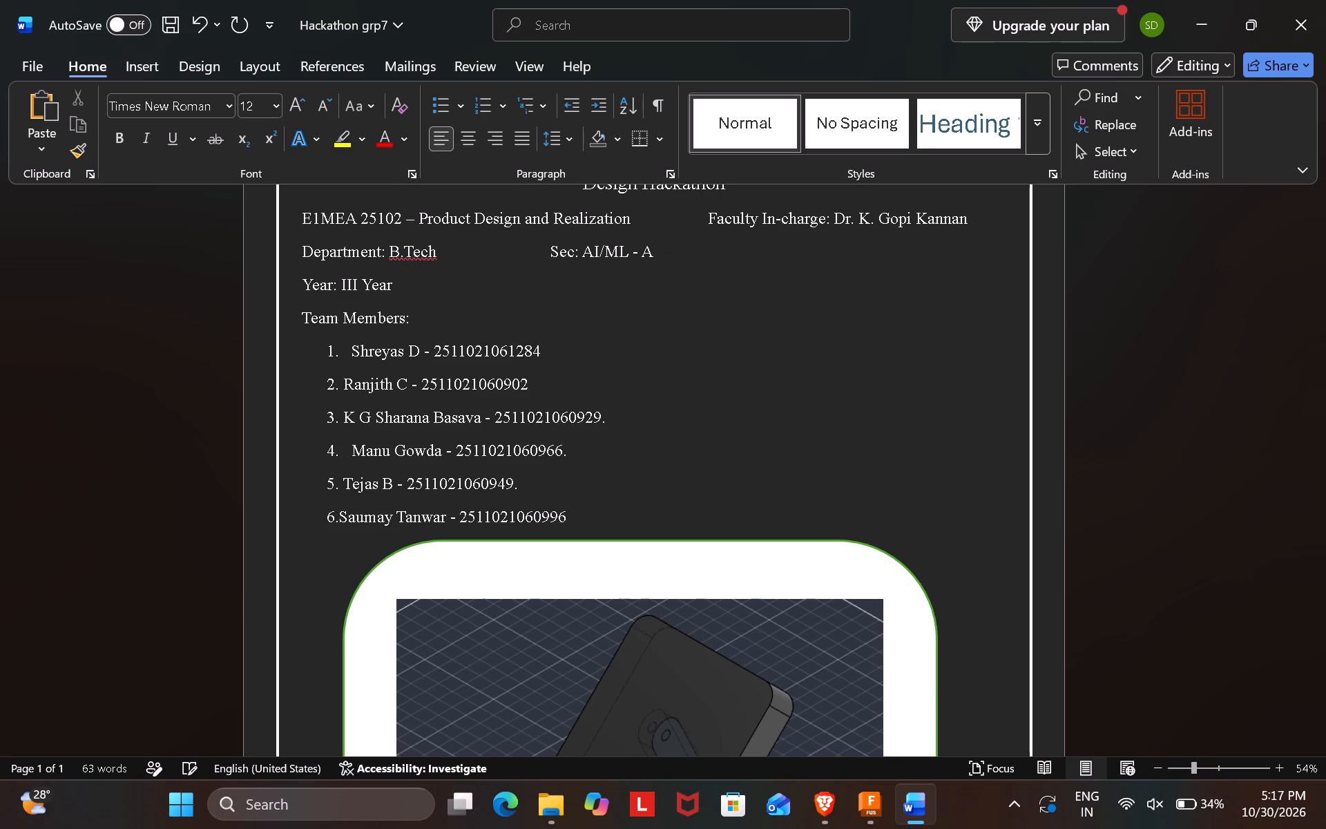
click(300, 279)
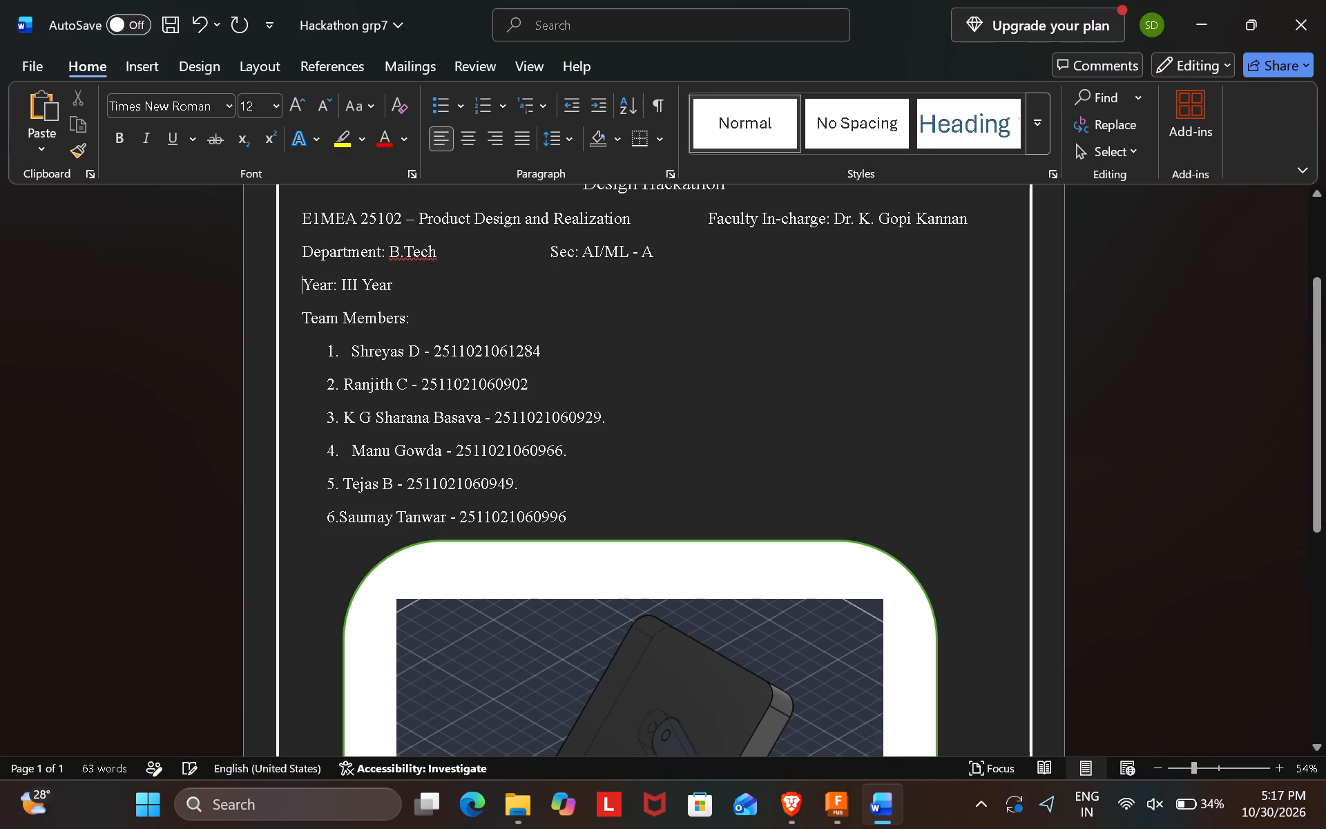
key(BackSpace)
key(BackSpace)
key(BackSpace)
key(BackSpace)
key(BackSpace)
key(BackSpace)
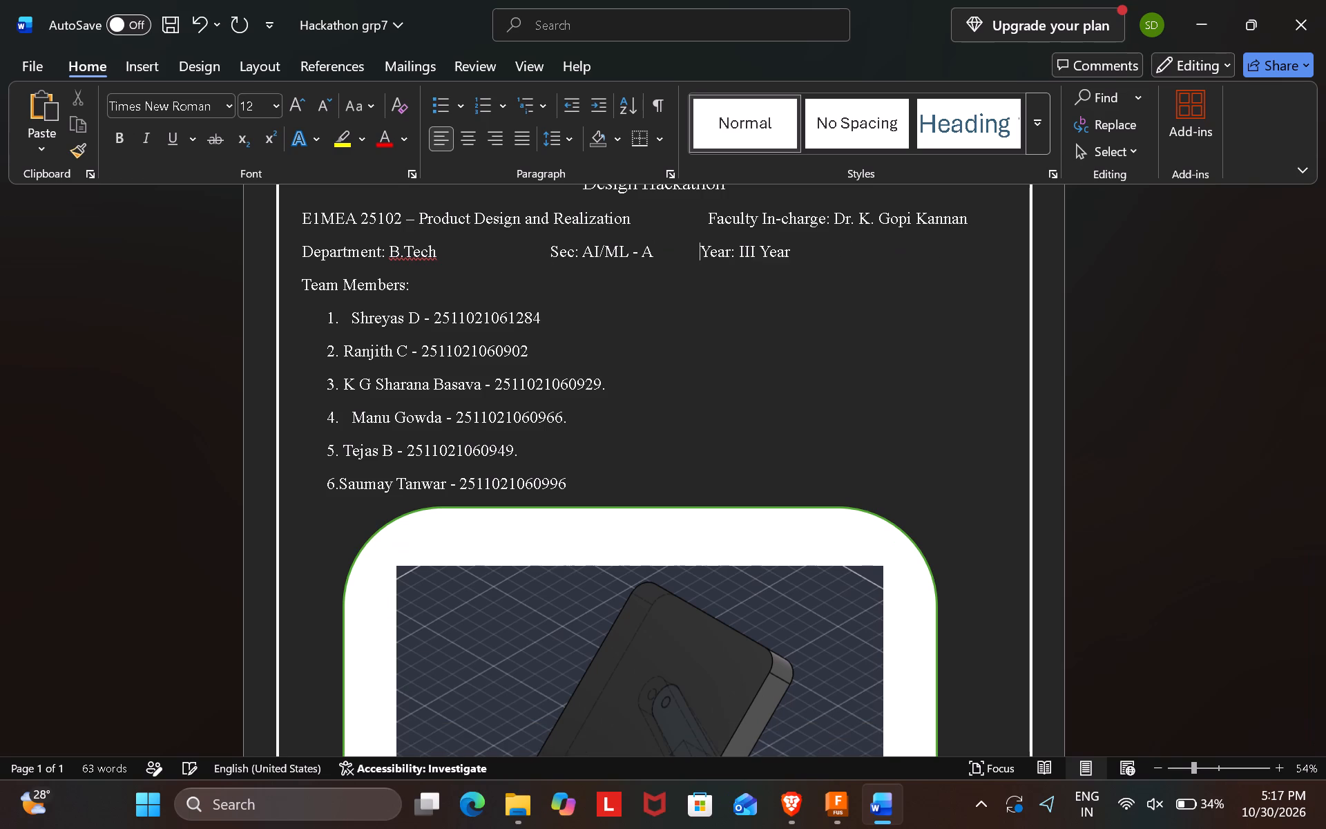
Reduce the gap between "Department: B.Tech" and the Sec entry by one more tab space.
key(ctrl+Left)
key(ctrl+Left)
key(ctrl+Left)
key(ctrl+Left)
key(ctrl+Left)
key(ctrl+Left)
key(ctrl+Left)
key(ctrl+Left)
key(BackSpace)
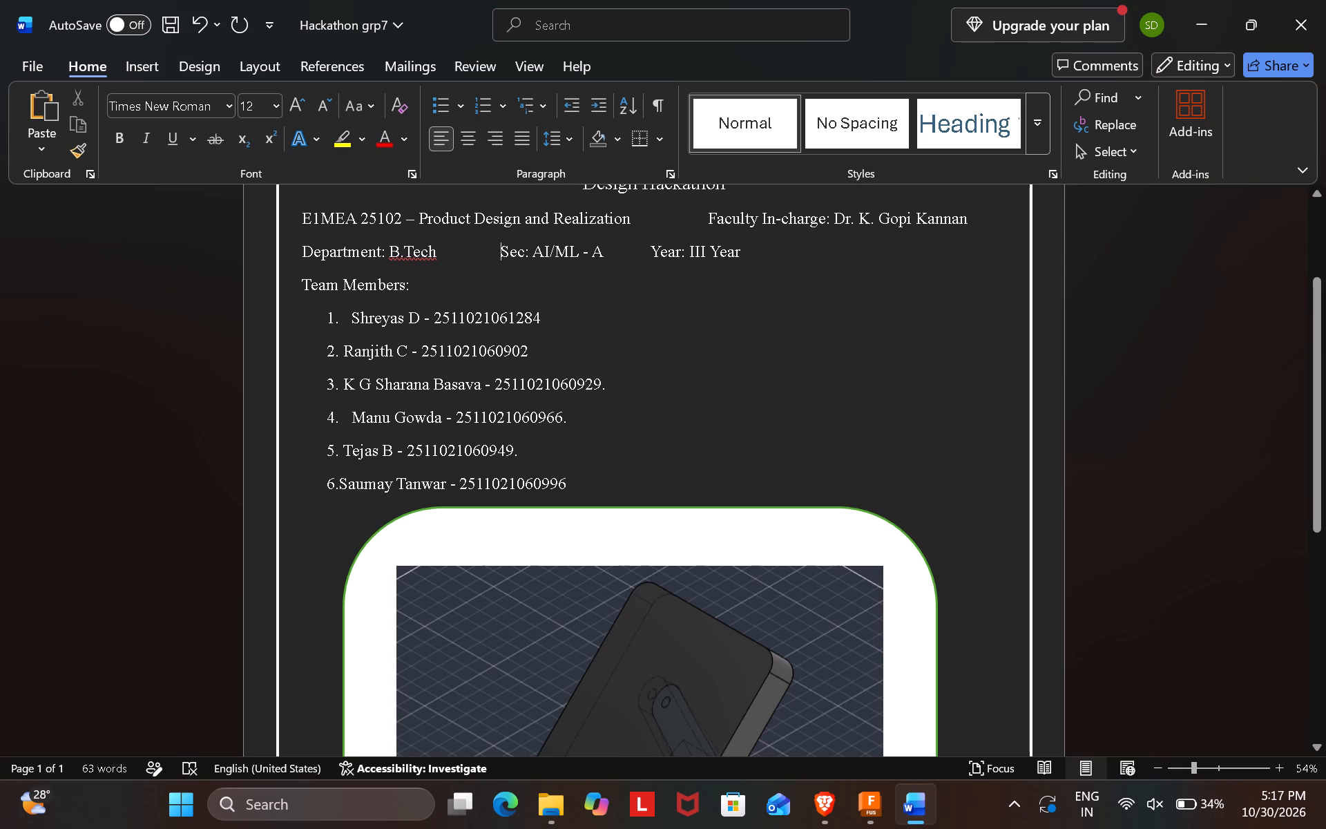
Centre the line containing the Department, Sec and Year entries.
drag(753, 253, 316, 254)
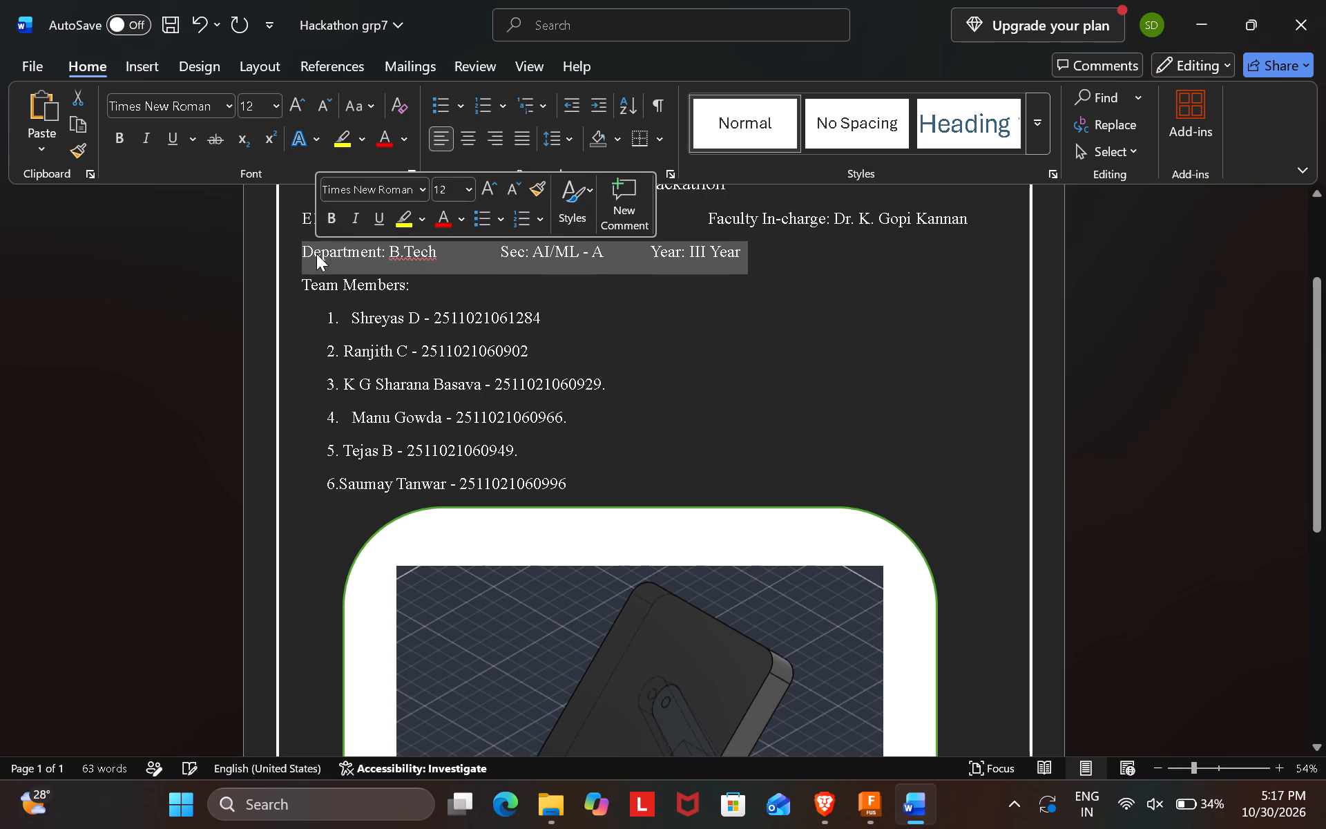
click(472, 139)
click(642, 362)
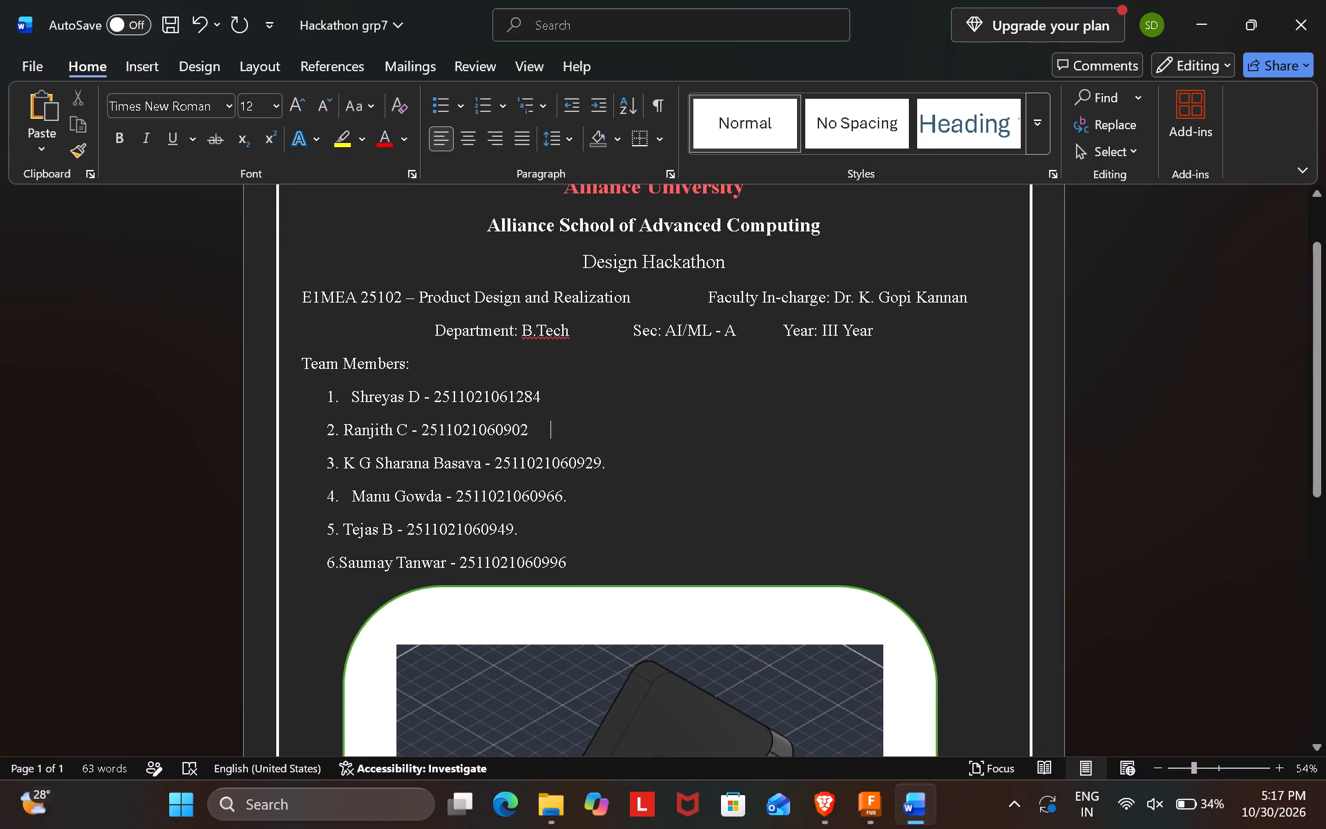
Save the document and export it as the PDF Hackathon grp7 in Downloads, replacing the existing file, and check its page.
key(ctrl+s)
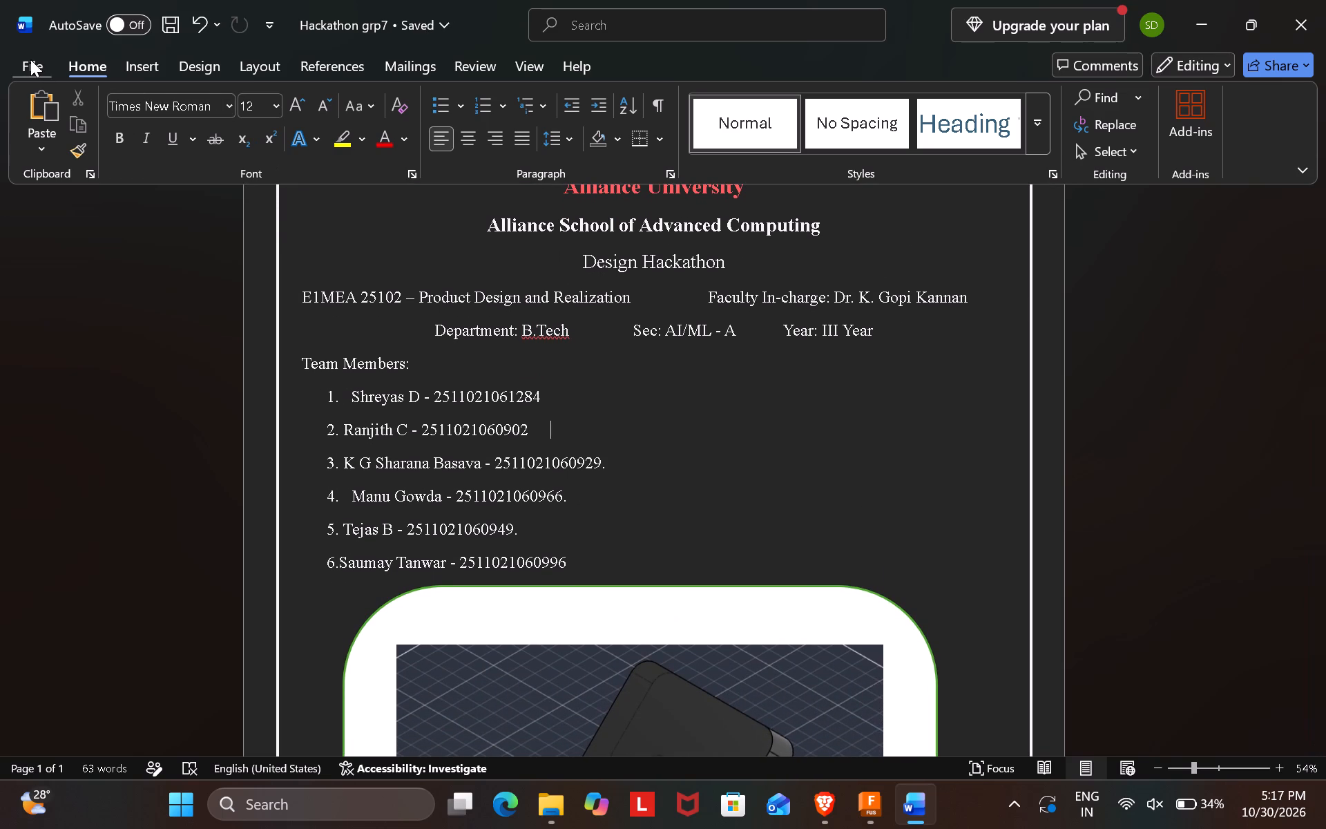
click(30, 59)
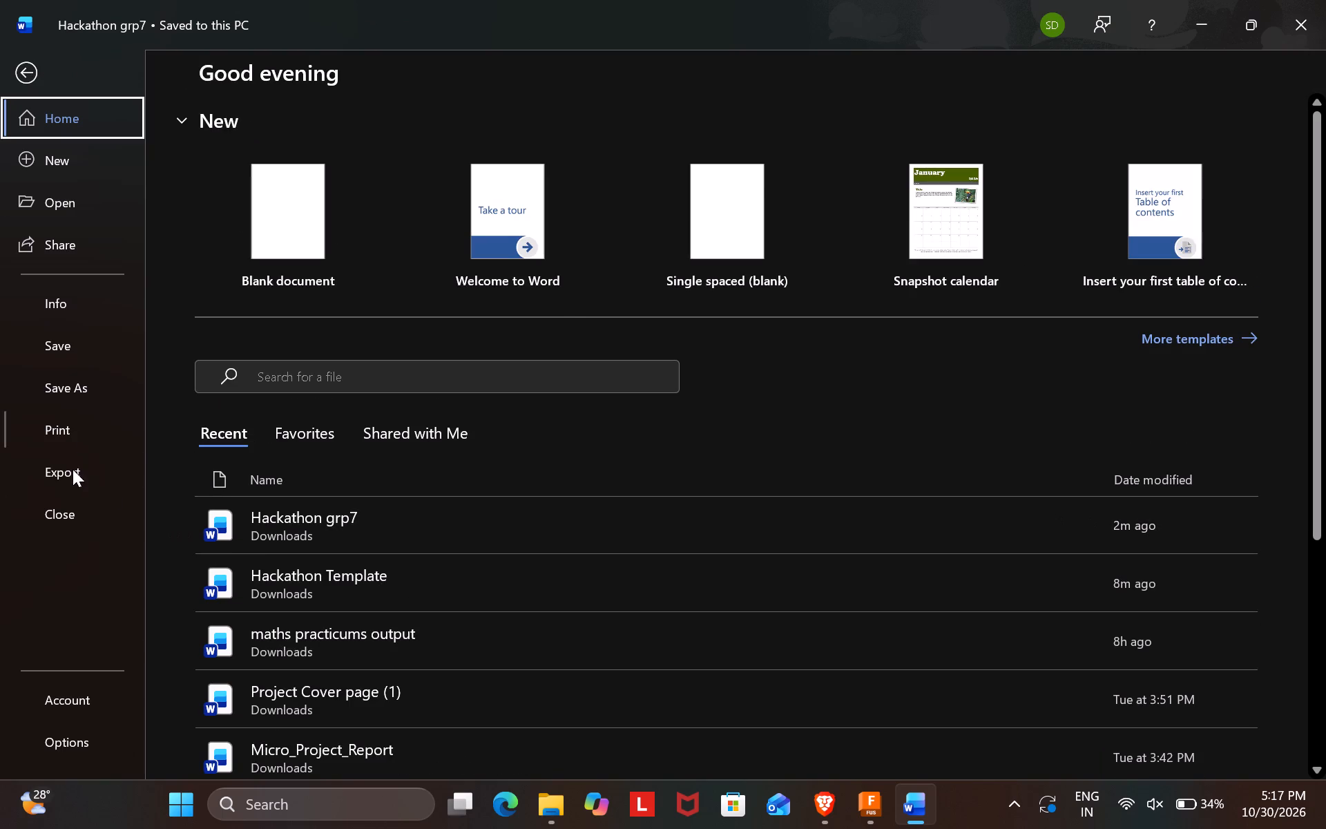
click(73, 469)
click(614, 292)
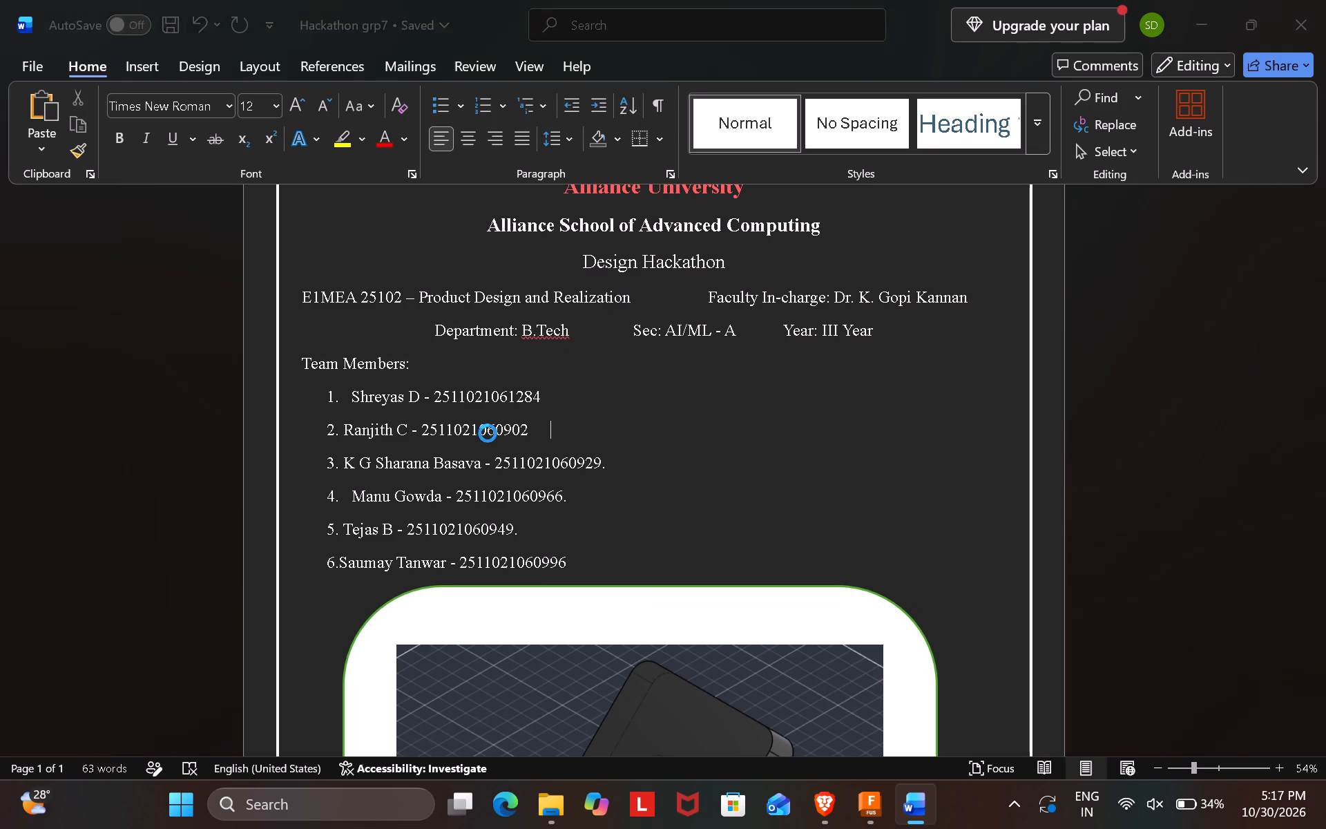
click(480, 571)
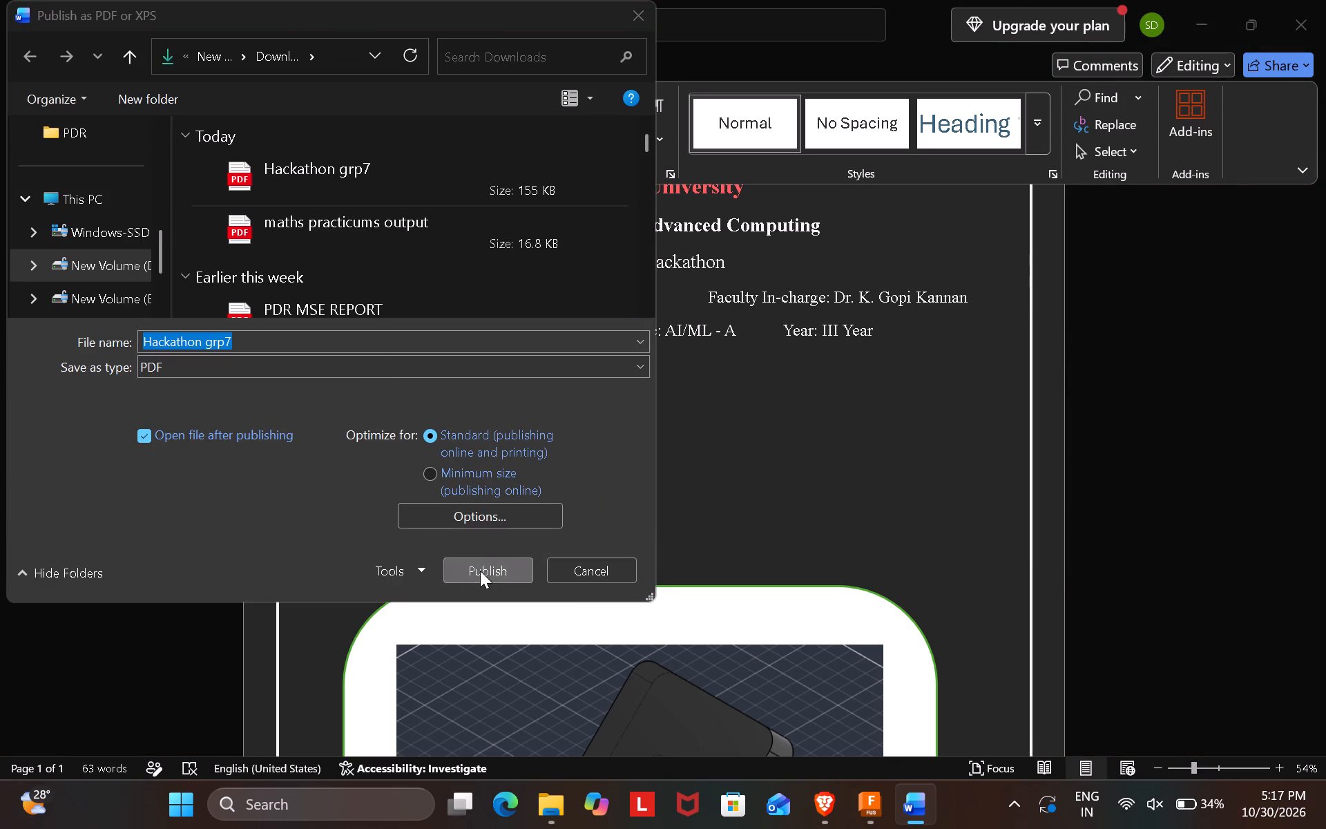
click(721, 403)
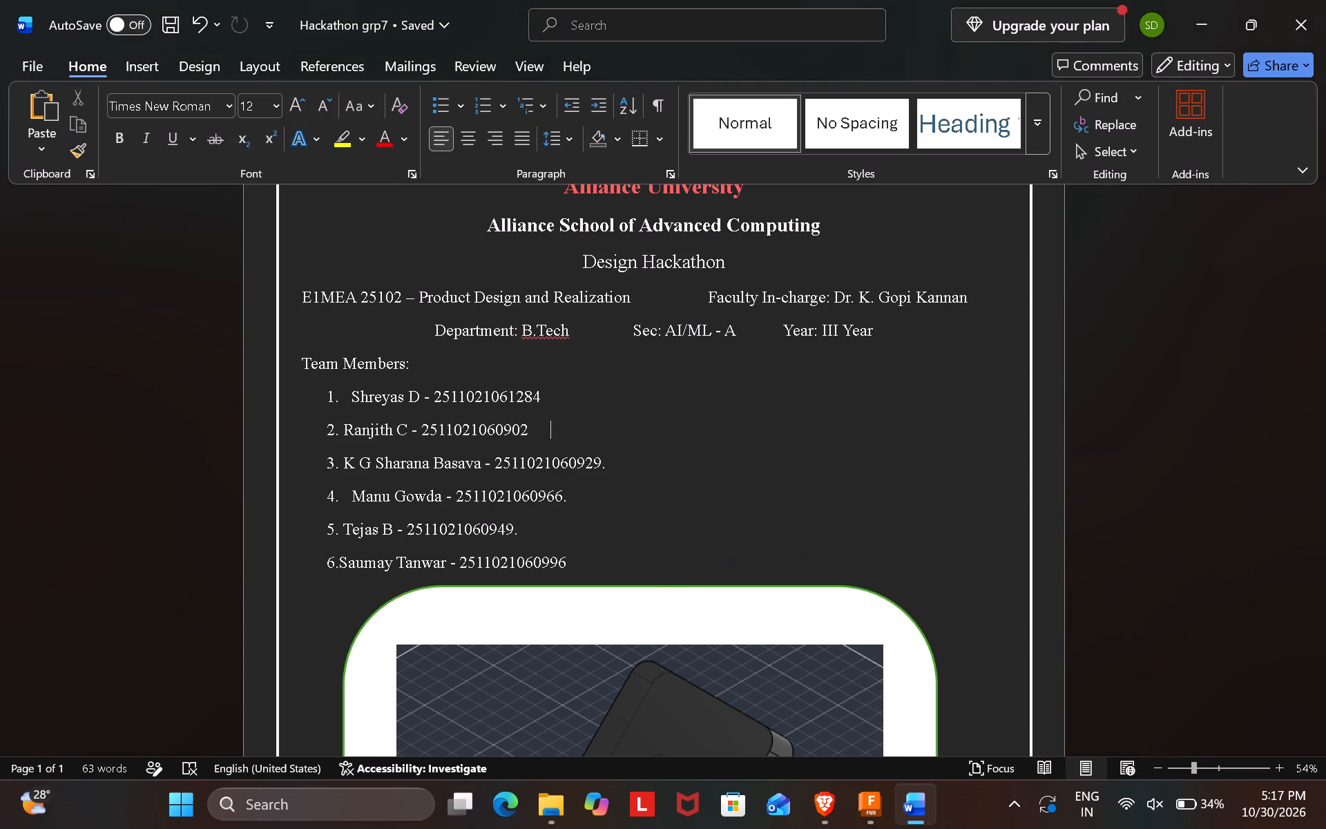
scroll(715, 545, down, 5)
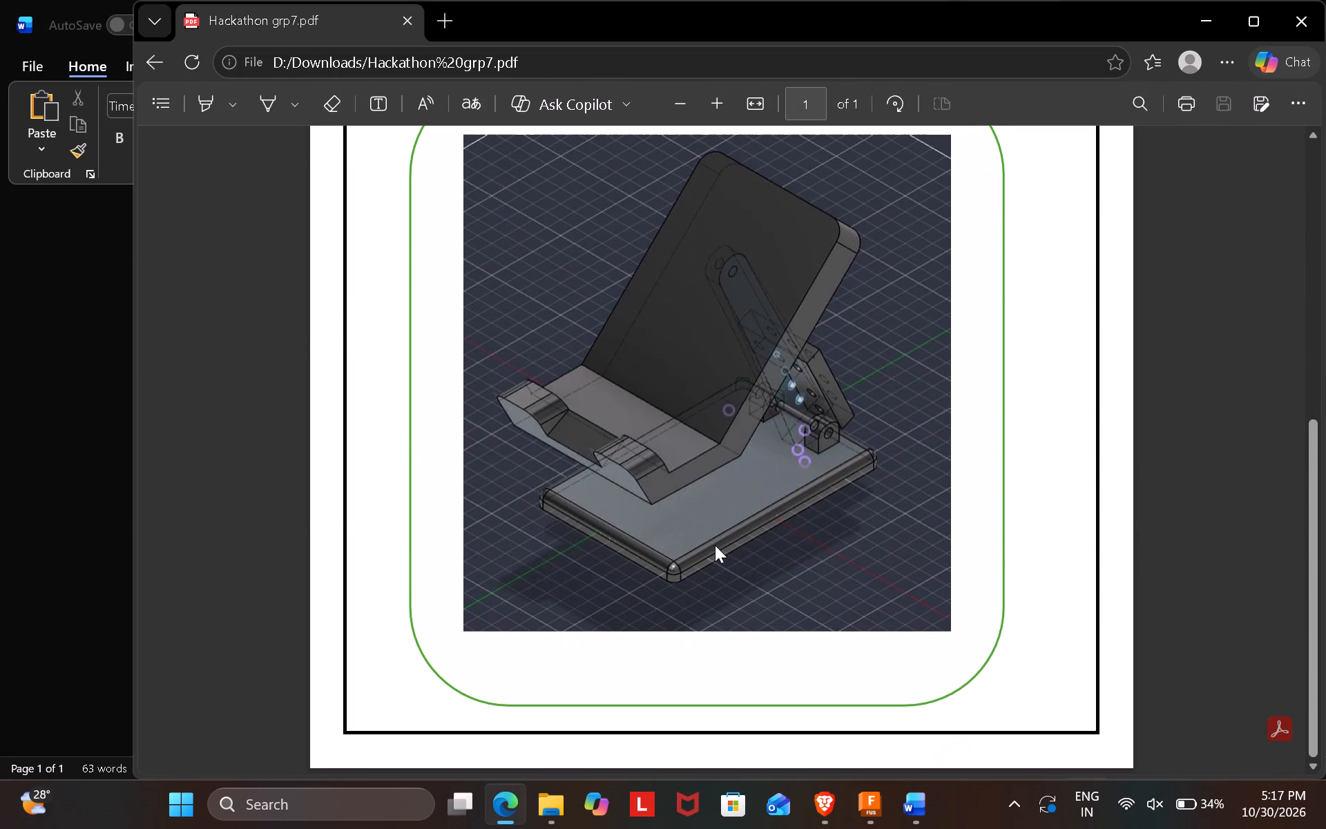
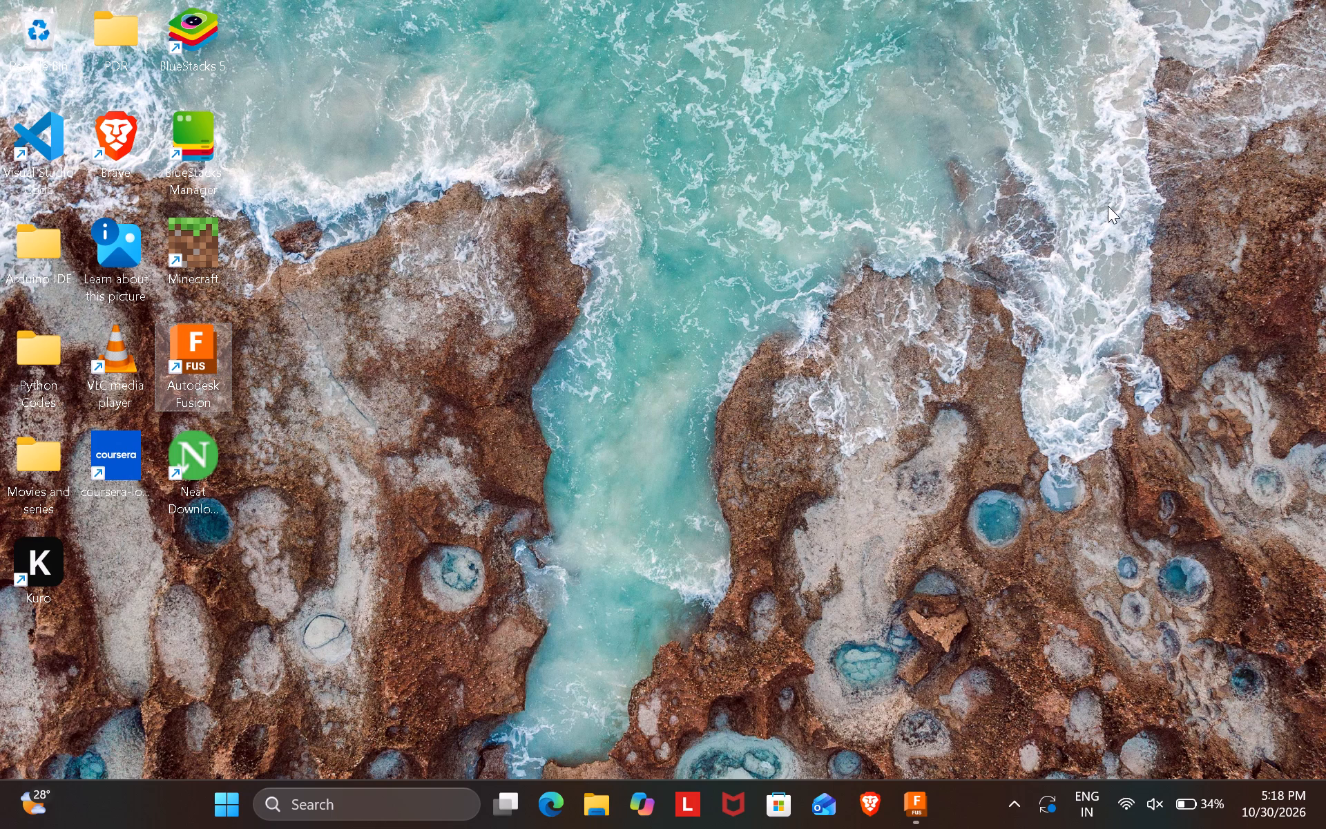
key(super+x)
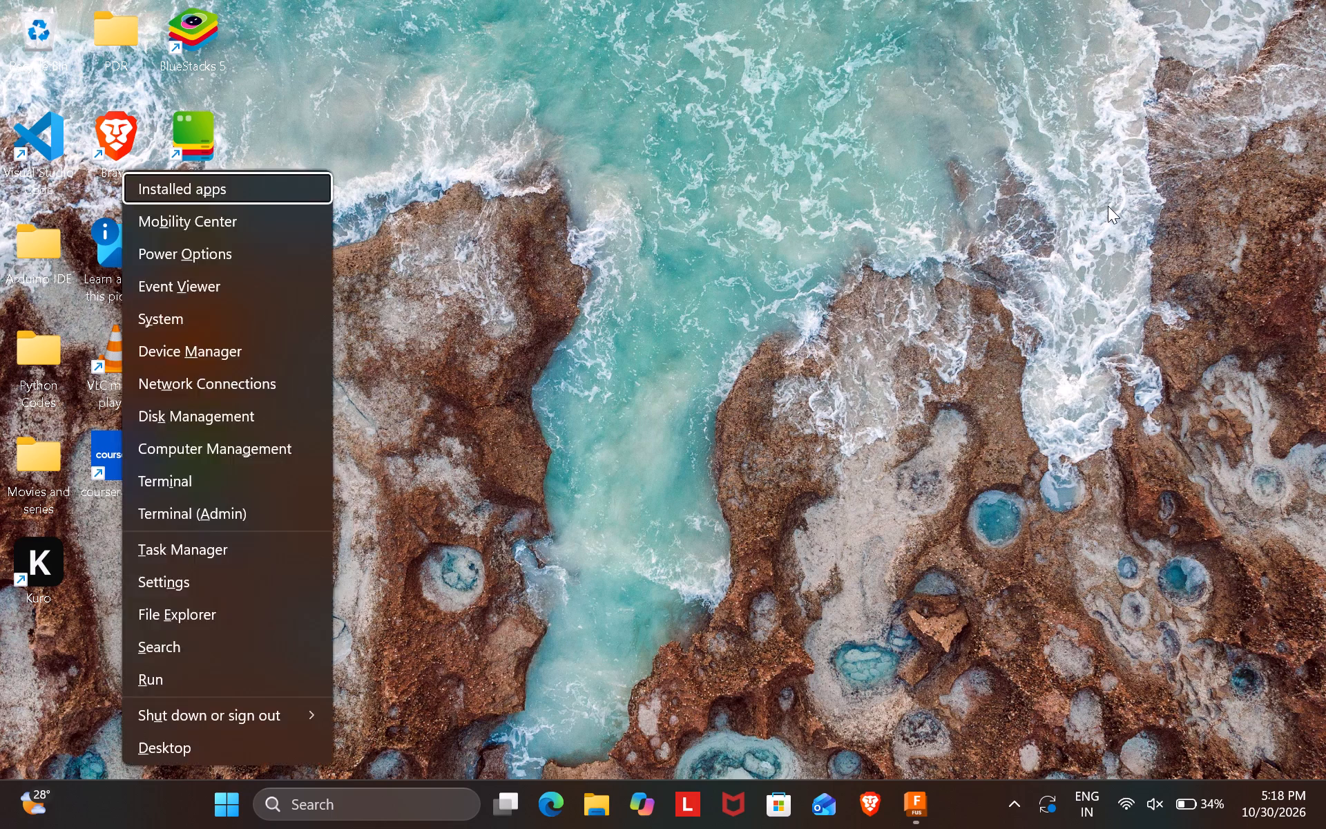